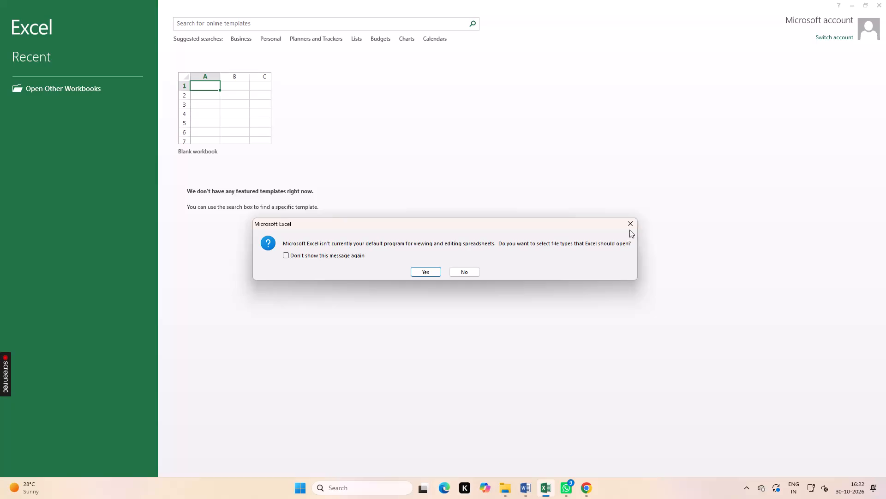
Dismiss the default-program and activation dialogs and create a blank workbook.
left_click(633, 214)
left_click(630, 225)
left_click(260, 127)
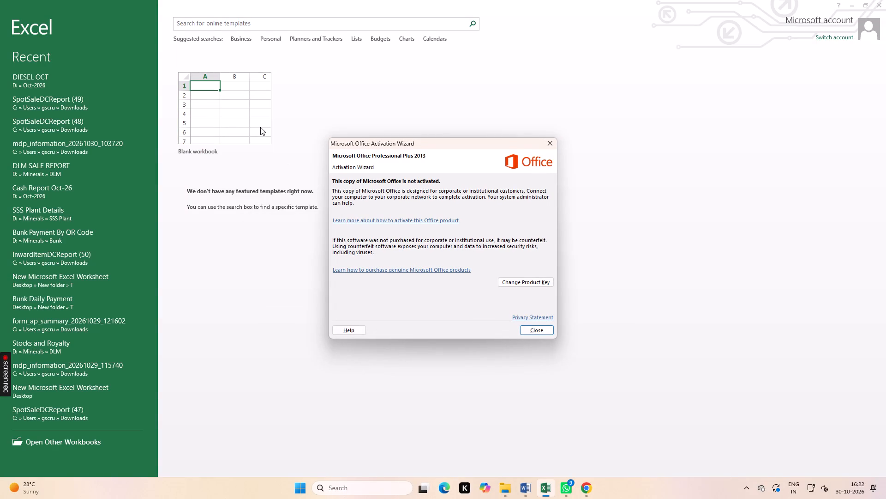
left_click(545, 150)
left_click(548, 146)
left_click(258, 109)
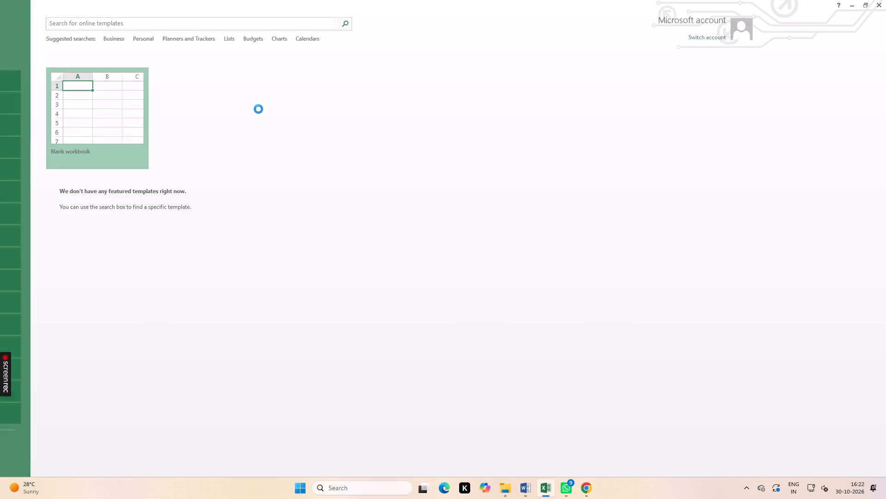
Enter a formula in cell K10 that multiplies 15 by 1800.
left_click(333, 152)
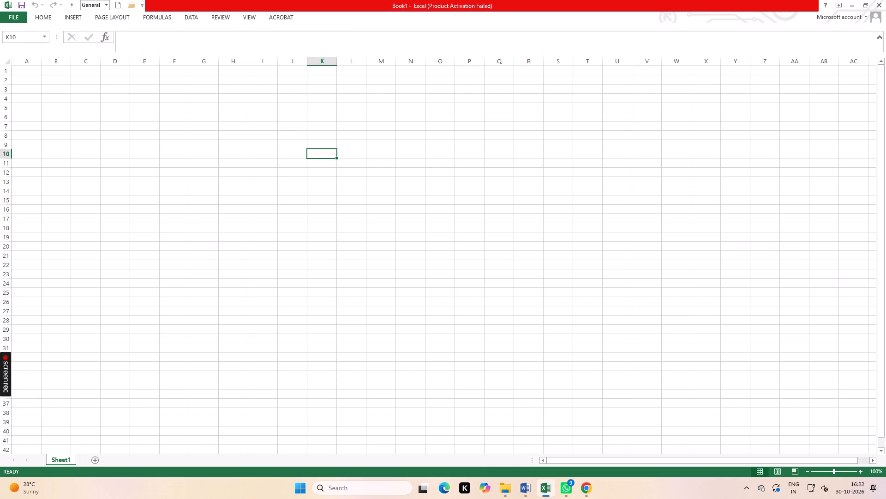
key("plus")
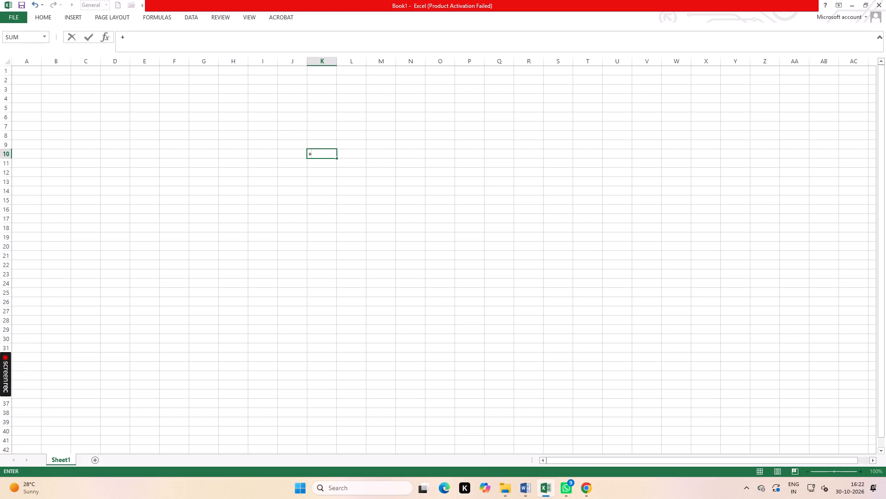
key("1")
key("5")
type("*1800")
key("Return")
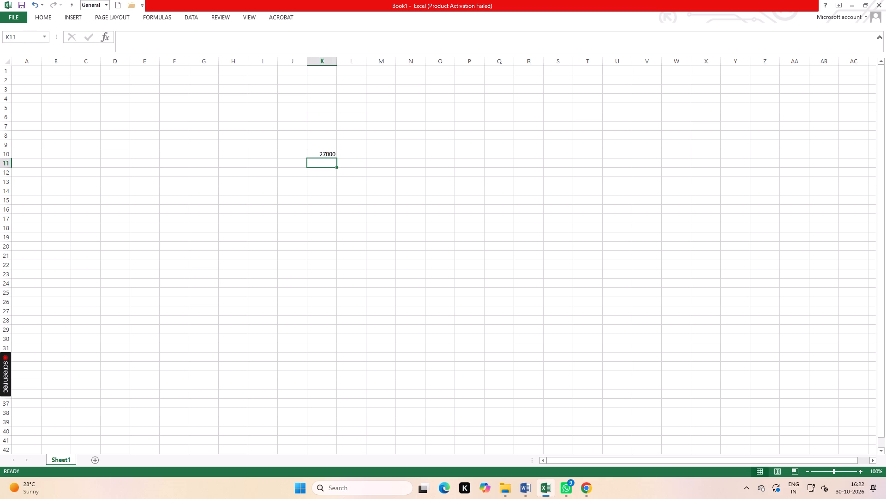
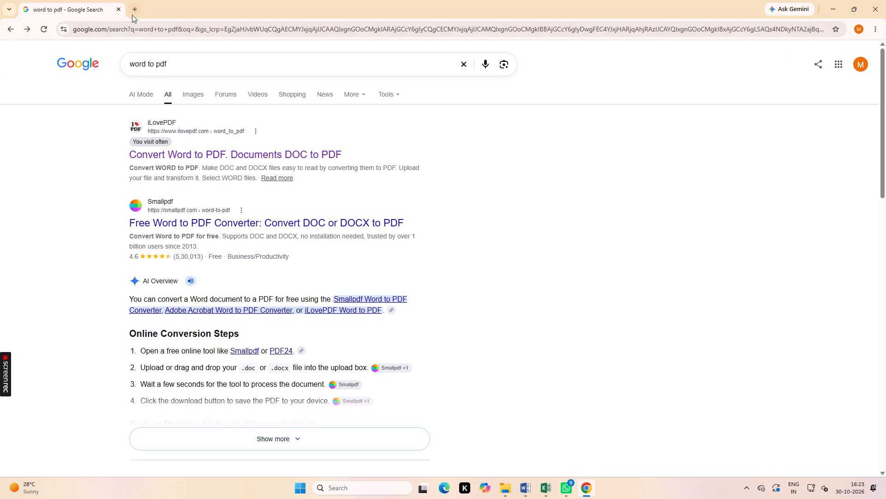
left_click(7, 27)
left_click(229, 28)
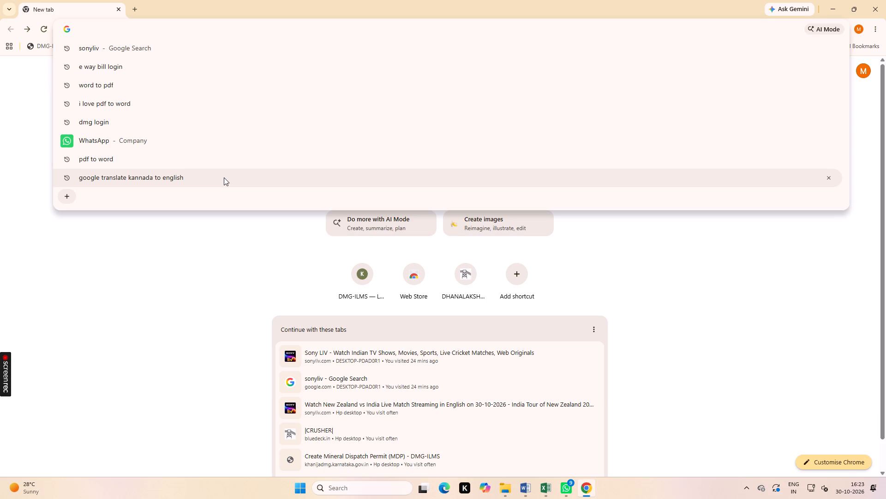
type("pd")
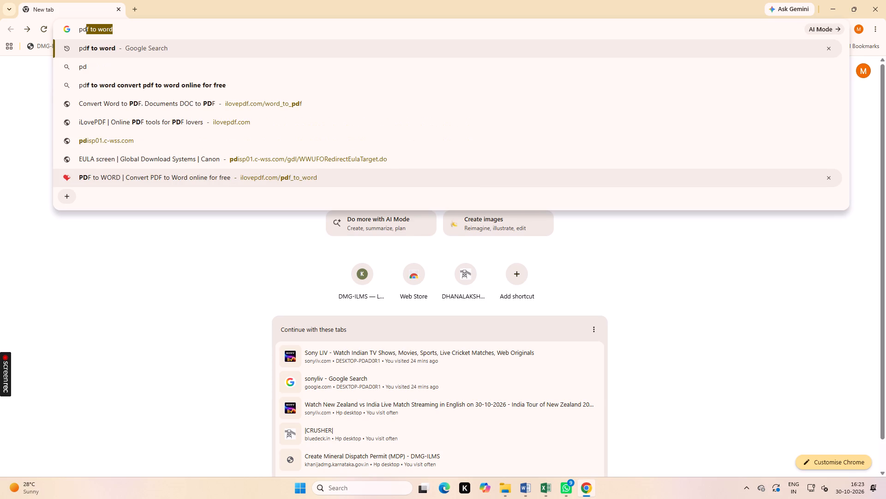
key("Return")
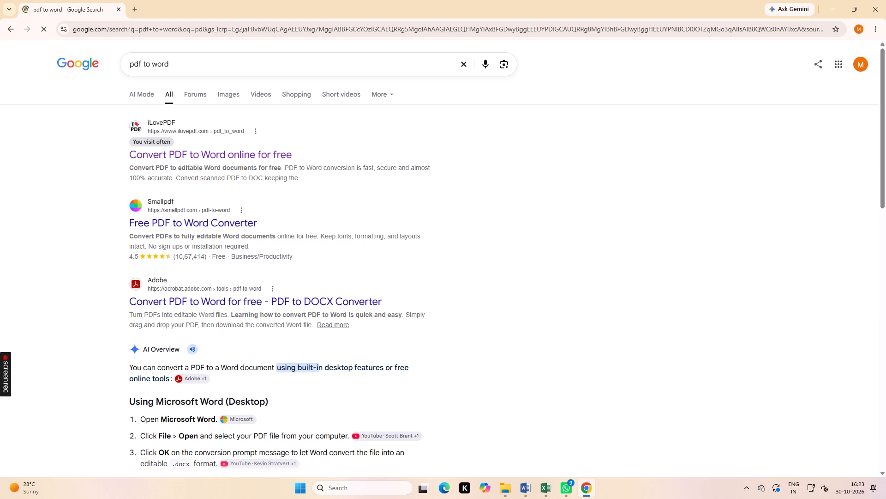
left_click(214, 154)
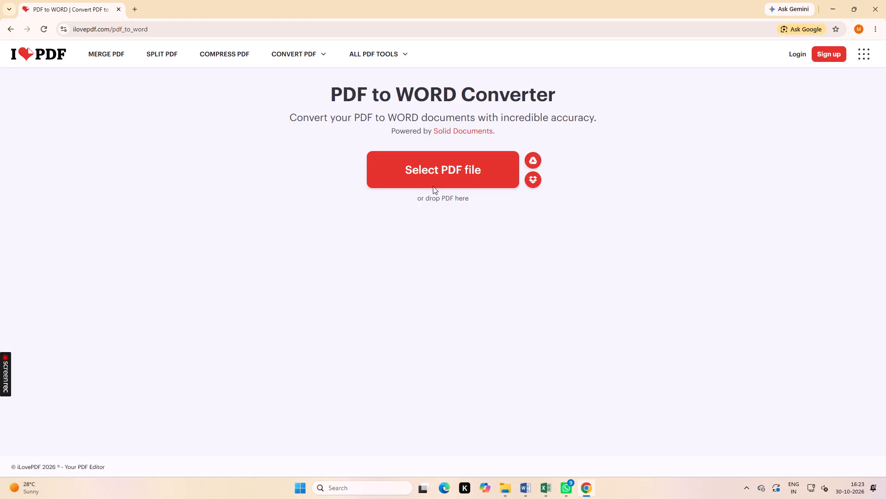
Look through the PDF files in the Downloads folder for one to convert, and leave without choosing any.
left_click(430, 178)
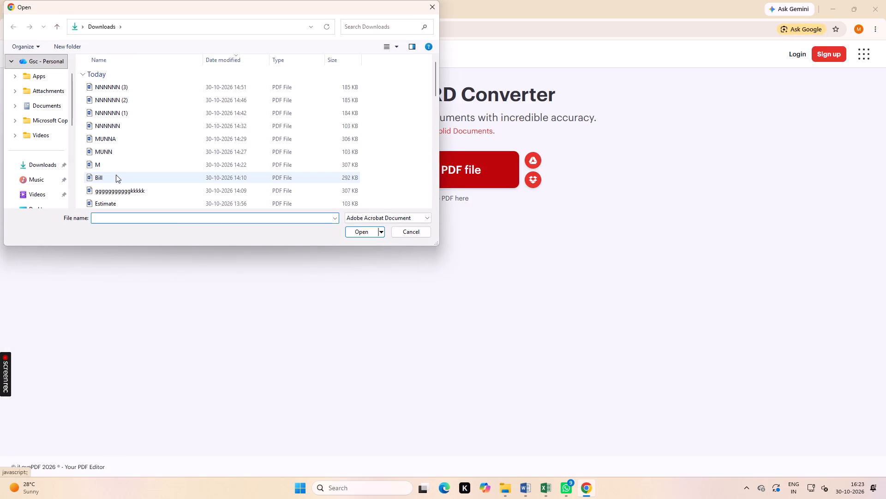
scroll(117, 175, "down", 2)
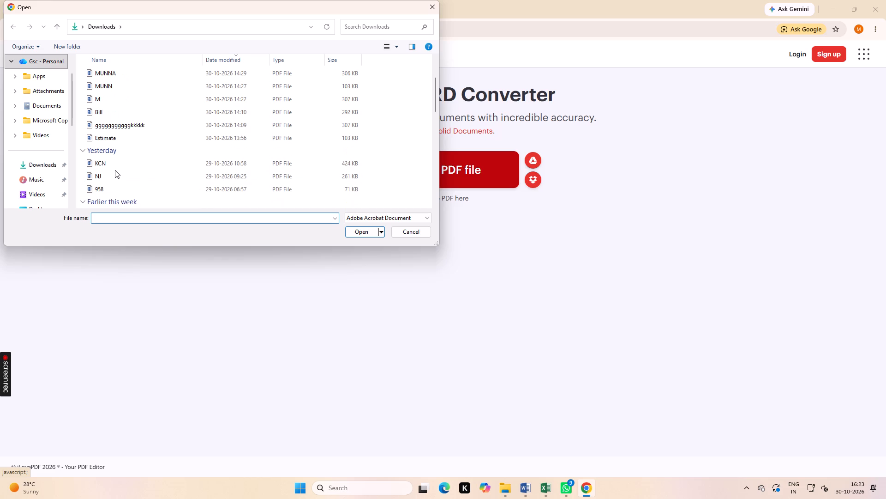
scroll(115, 170, "down", 1)
scroll(119, 170, "up", 4)
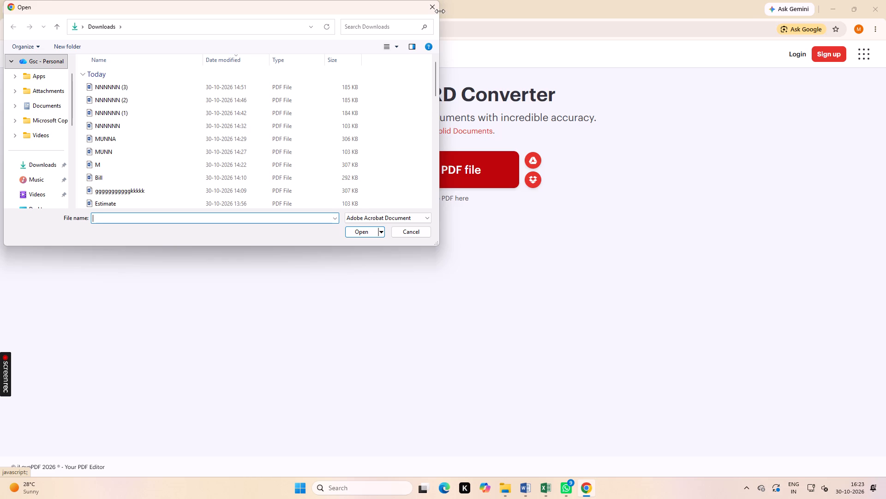
left_click(429, 5)
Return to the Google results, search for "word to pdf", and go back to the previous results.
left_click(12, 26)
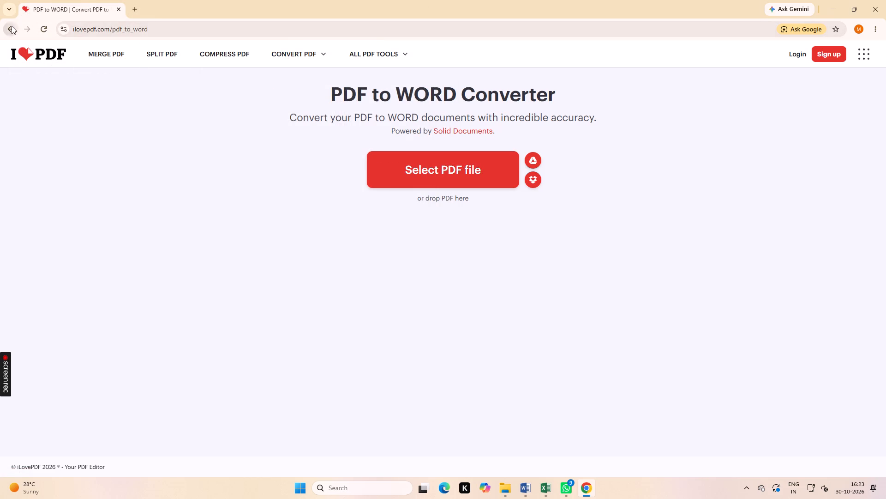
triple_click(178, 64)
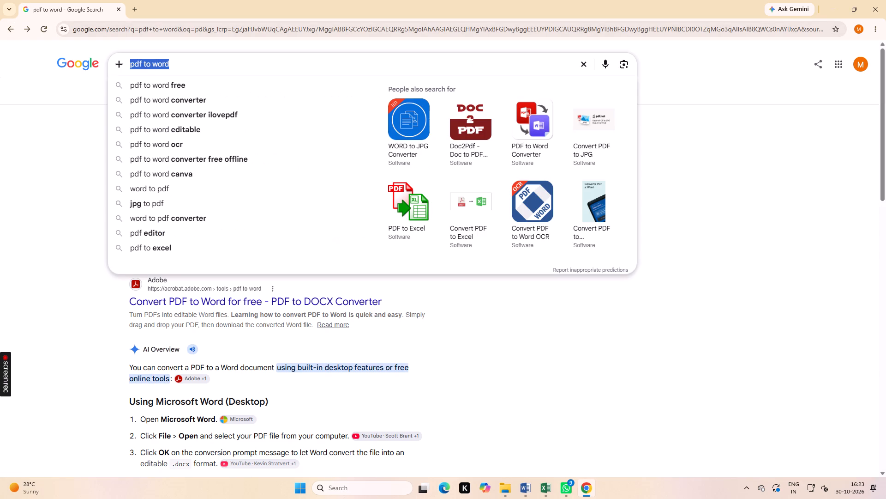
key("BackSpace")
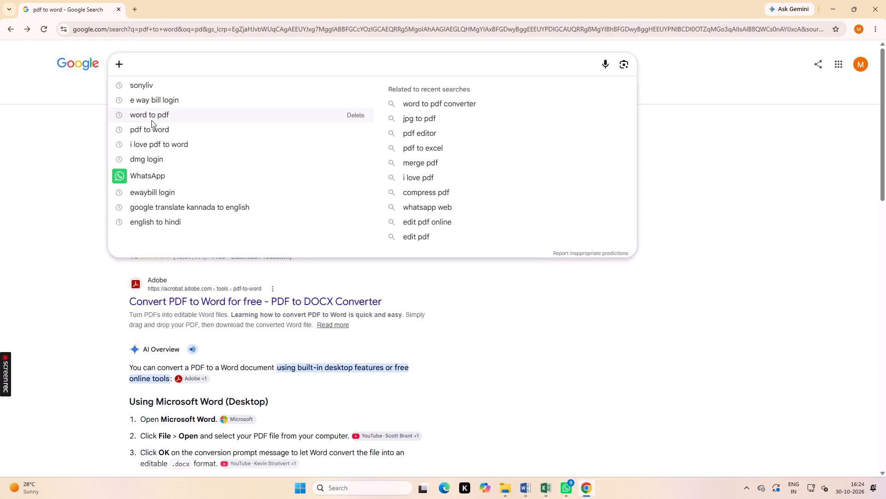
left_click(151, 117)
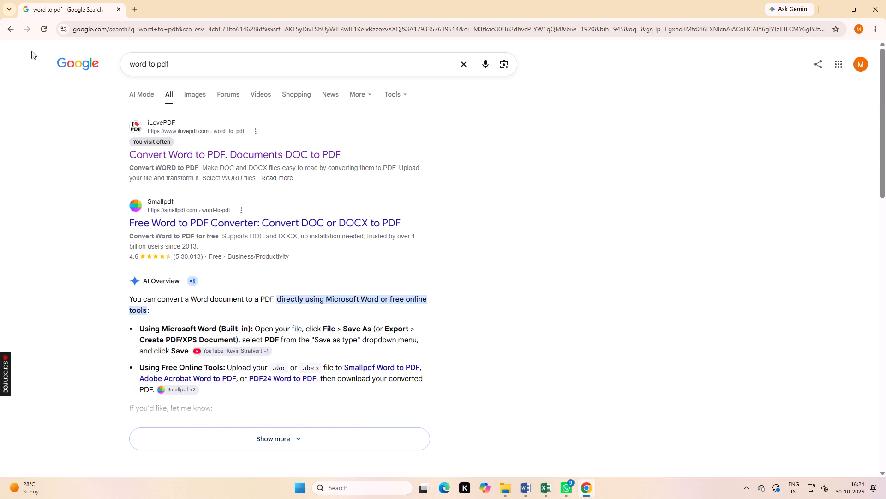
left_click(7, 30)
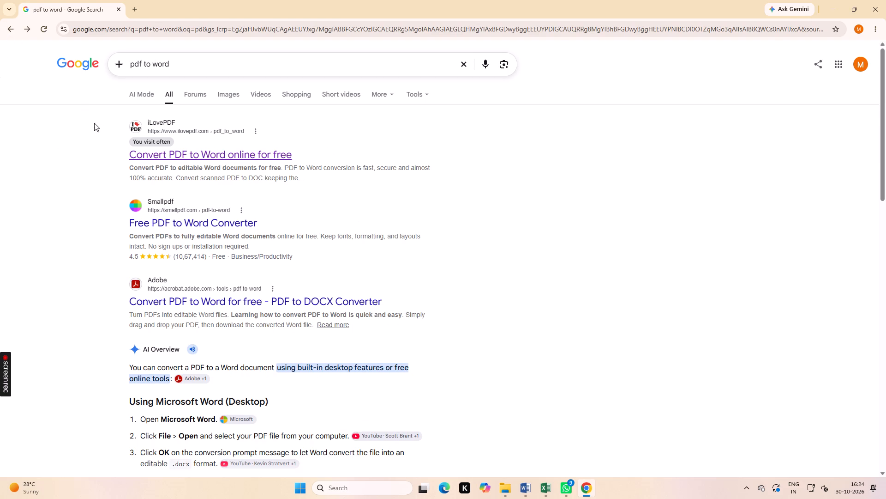
Switch to File Explorer and open the NNNNNN Word document from the Downloads folder.
left_click(503, 494)
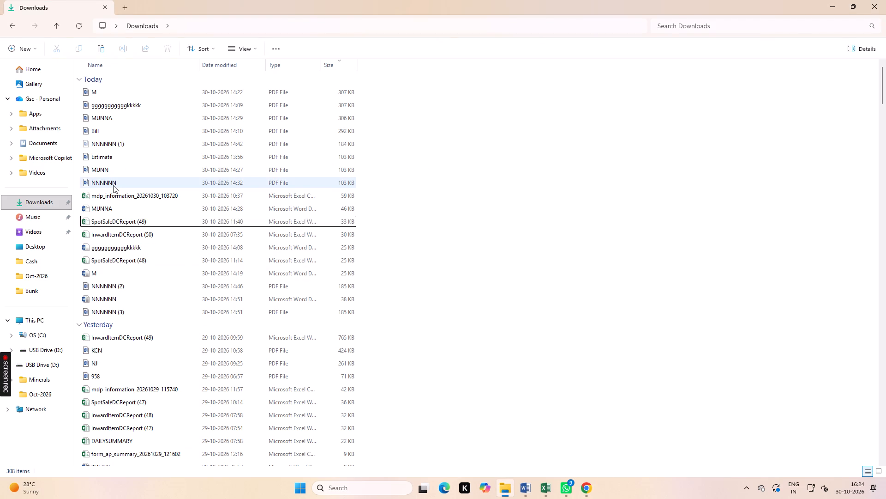
double_click(106, 295)
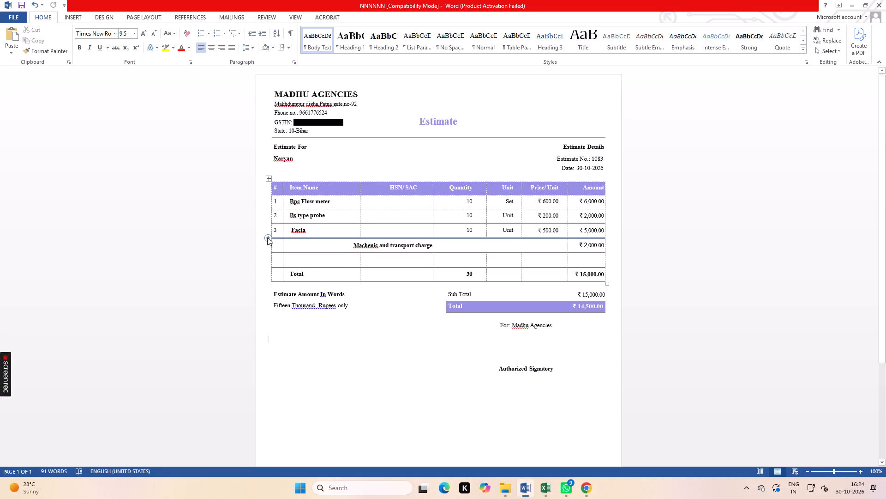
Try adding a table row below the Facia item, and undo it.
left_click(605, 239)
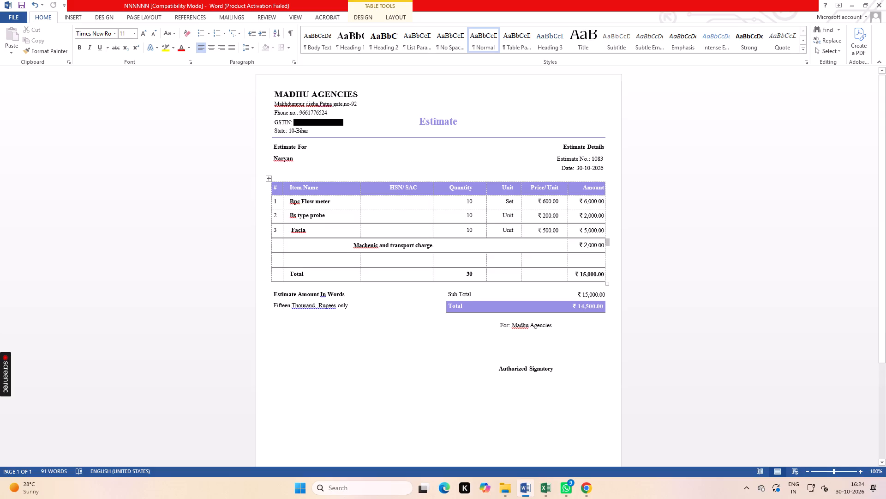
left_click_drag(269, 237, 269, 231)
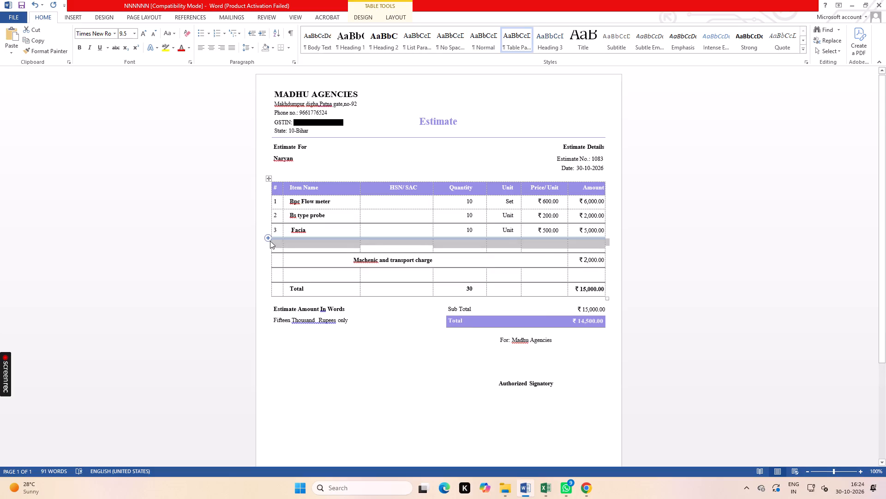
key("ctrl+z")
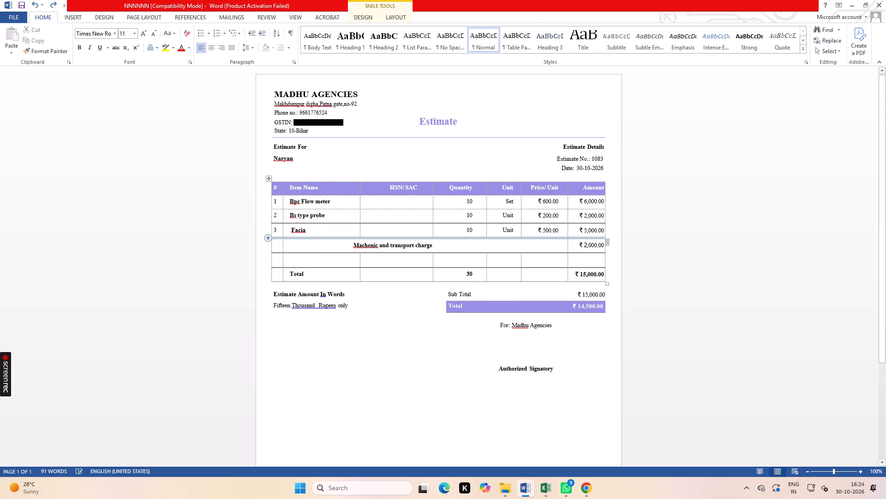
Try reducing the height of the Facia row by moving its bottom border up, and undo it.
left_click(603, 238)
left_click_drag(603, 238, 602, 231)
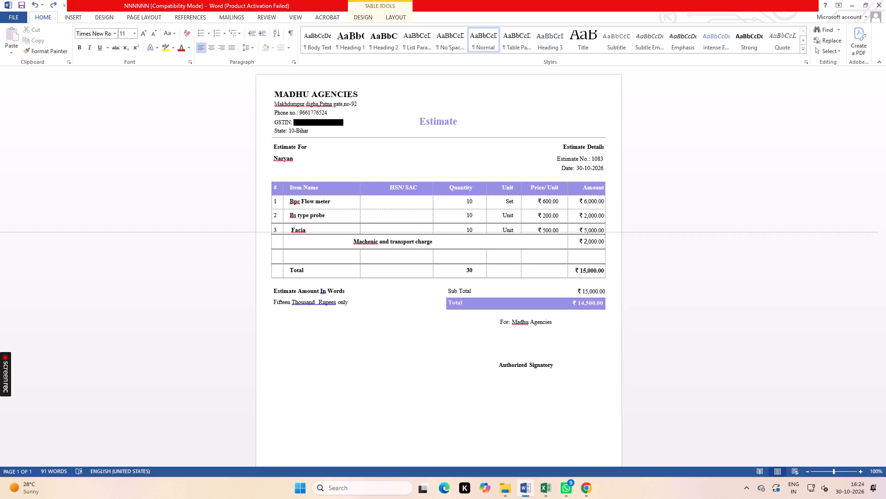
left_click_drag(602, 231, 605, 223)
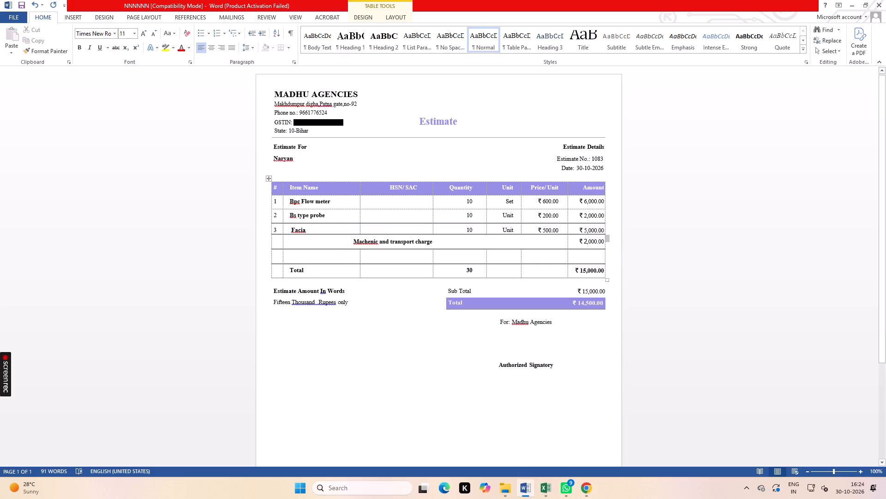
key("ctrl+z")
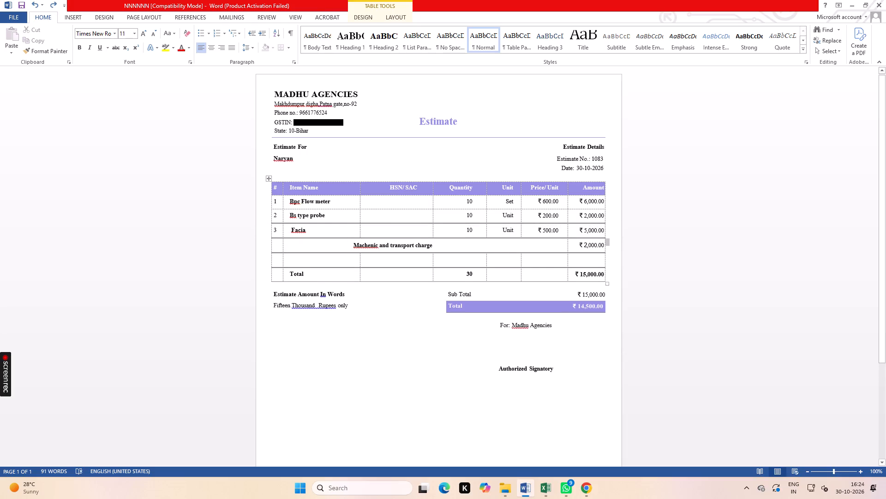
Set the quantity of the Facia item to 01.
left_click(476, 227)
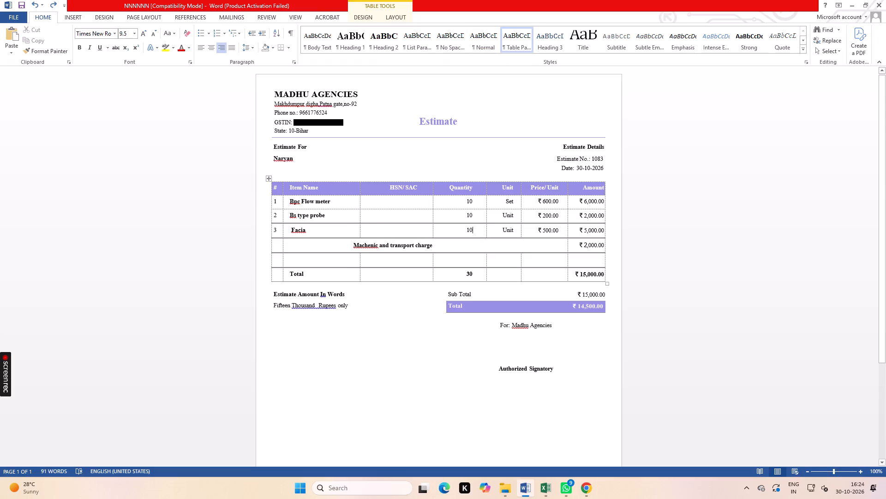
key("BackSpace")
key("BackSpace")
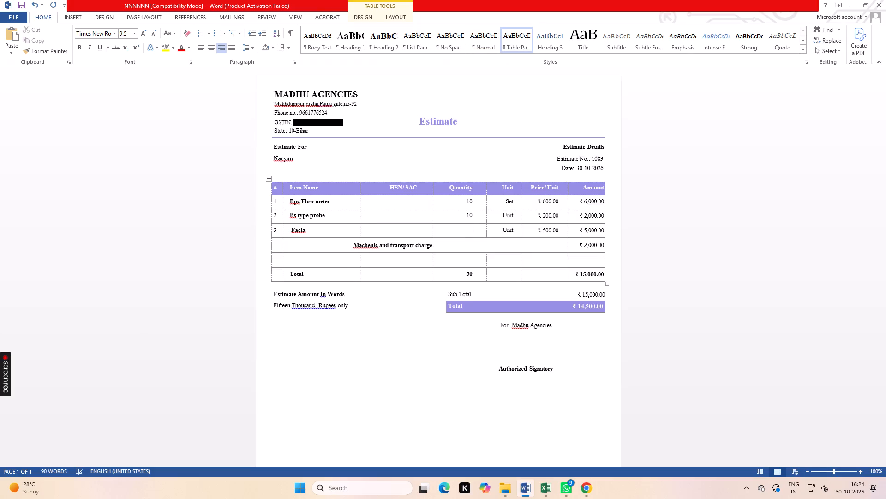
type("01")
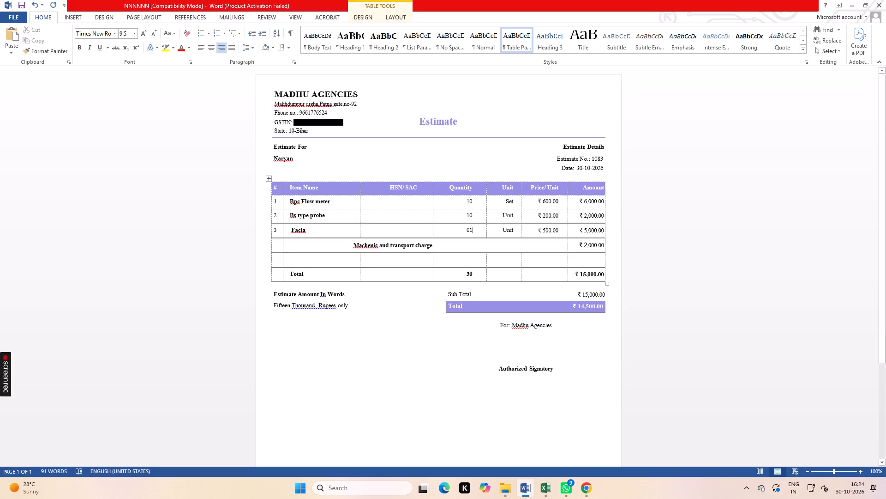
Append ",prob" to the Bpc Flow meter item name in the first row.
left_click(335, 202)
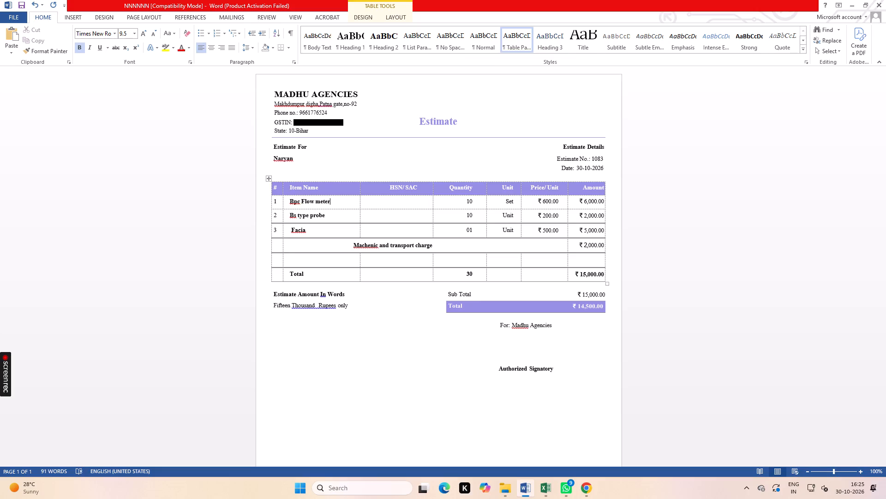
key("comma")
type("pro")
key("b")
Set the quantity of the Bpc Flow meter item to 15.
left_click(480, 201)
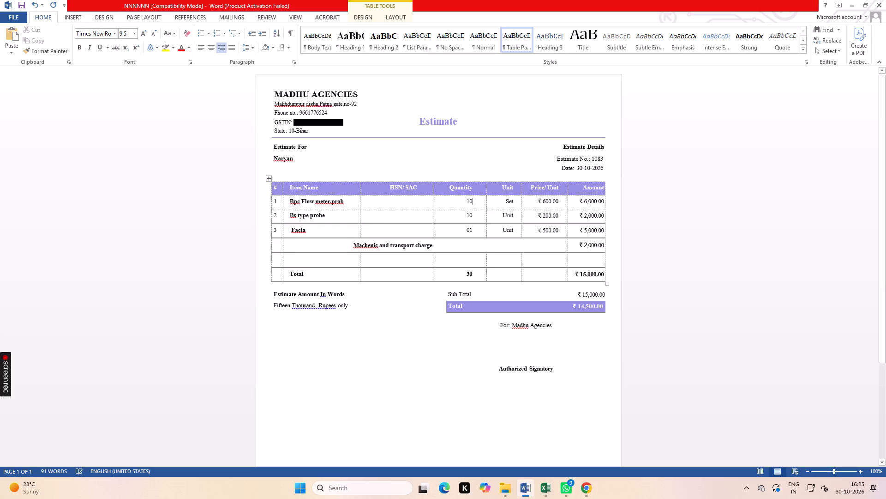
key("BackSpace")
key("5")
Set the price per unit of the Bpc Flow meter item to ₹ 1,800.00.
left_click(546, 201)
key("BackSpace")
type("1.8")
key("BackSpace")
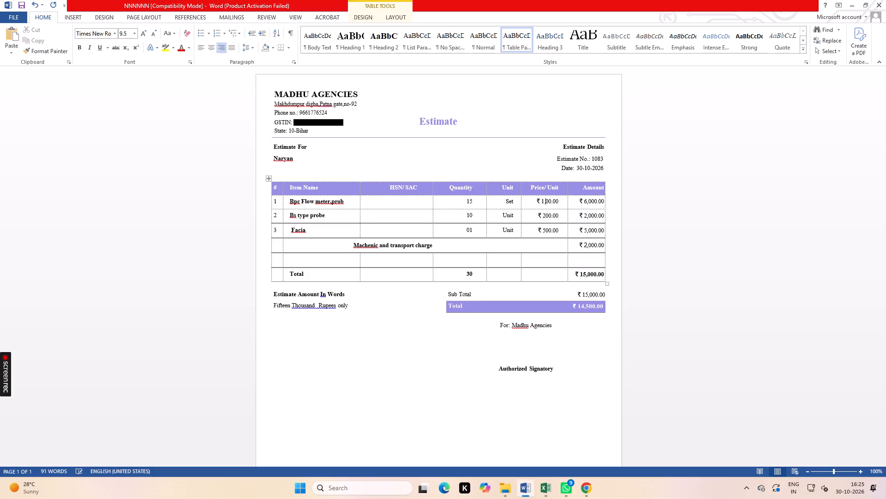
key("BackSpace")
key("comma")
key("8")
Set the amount of the Bpc Flow meter item to ₹ 27,000.00.
left_click(588, 201)
key("BackSpace")
key("BackSpace")
type("27")
key("comma")
left_click(641, 235)
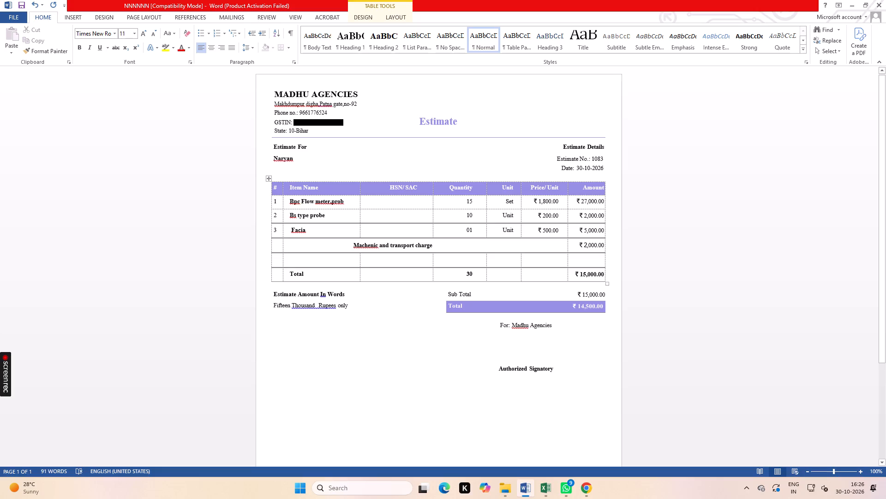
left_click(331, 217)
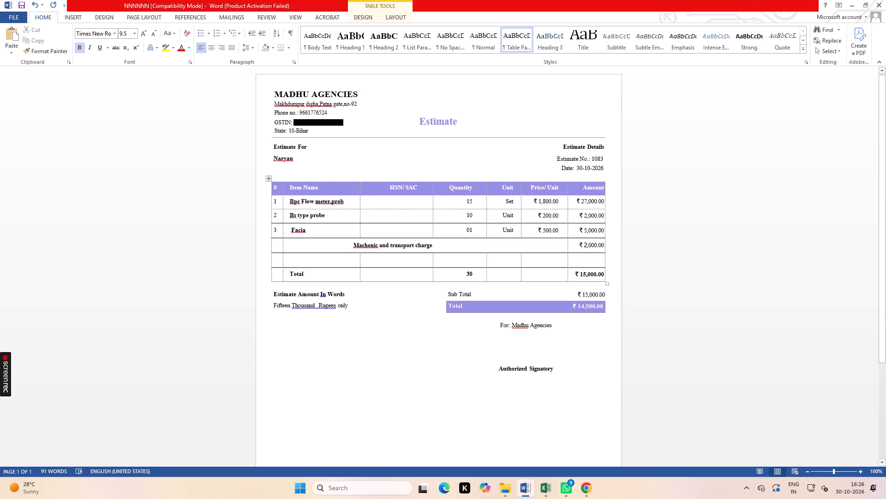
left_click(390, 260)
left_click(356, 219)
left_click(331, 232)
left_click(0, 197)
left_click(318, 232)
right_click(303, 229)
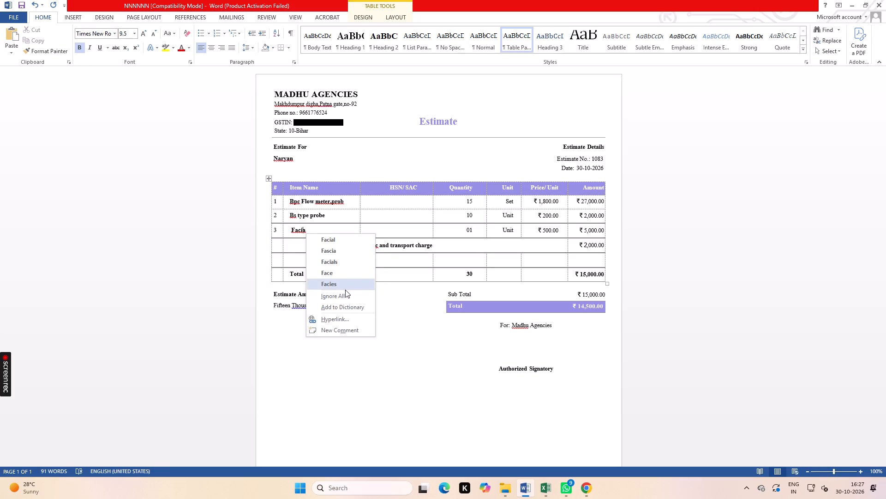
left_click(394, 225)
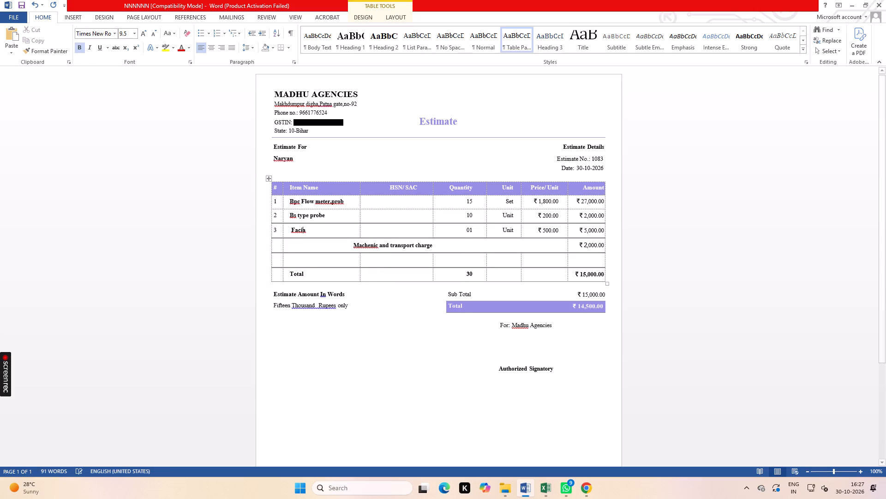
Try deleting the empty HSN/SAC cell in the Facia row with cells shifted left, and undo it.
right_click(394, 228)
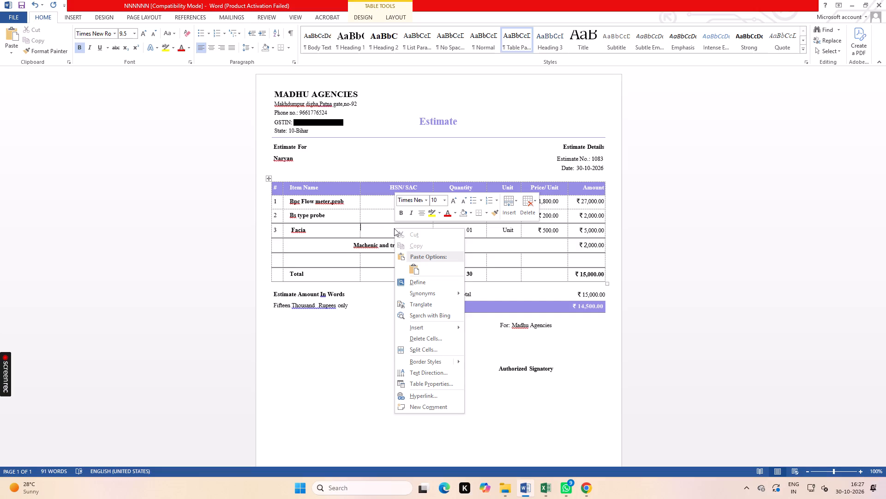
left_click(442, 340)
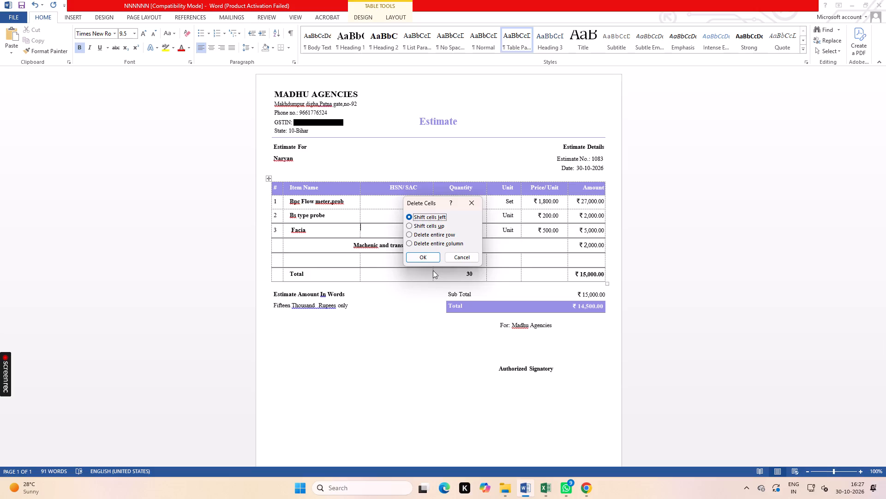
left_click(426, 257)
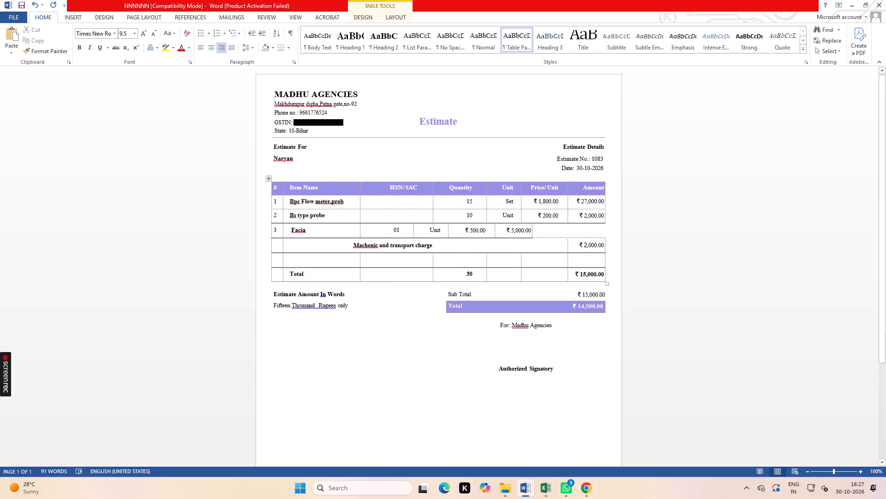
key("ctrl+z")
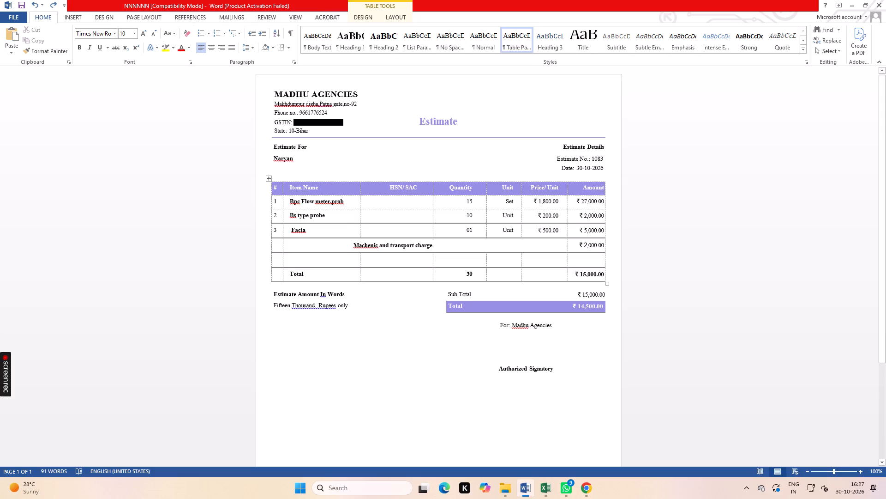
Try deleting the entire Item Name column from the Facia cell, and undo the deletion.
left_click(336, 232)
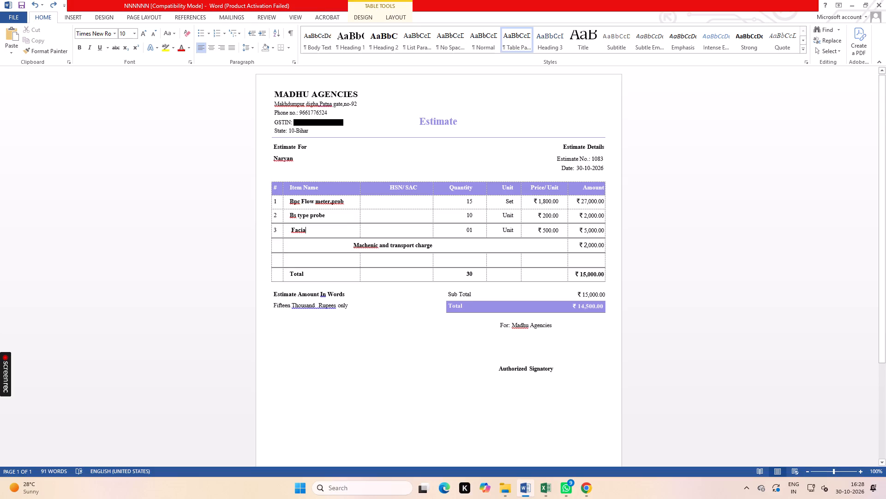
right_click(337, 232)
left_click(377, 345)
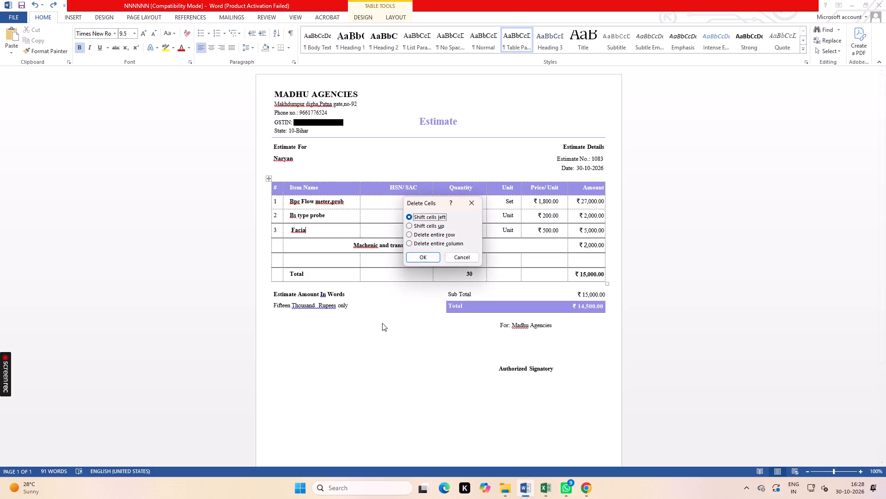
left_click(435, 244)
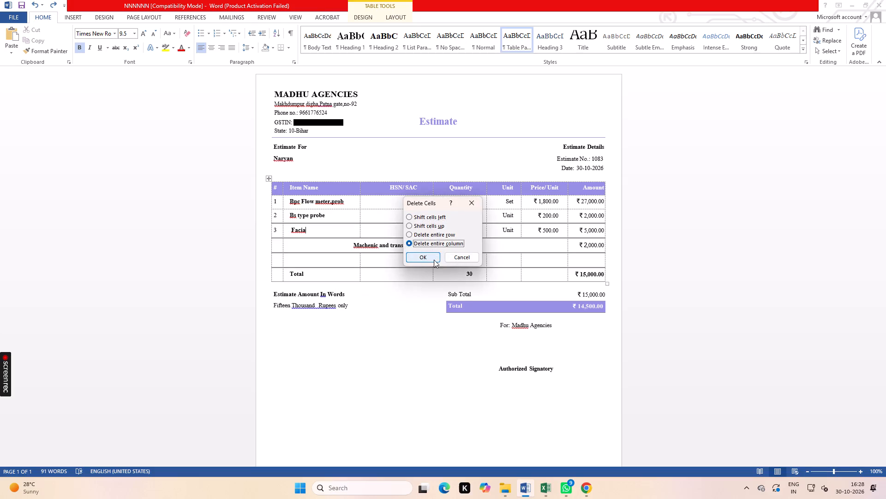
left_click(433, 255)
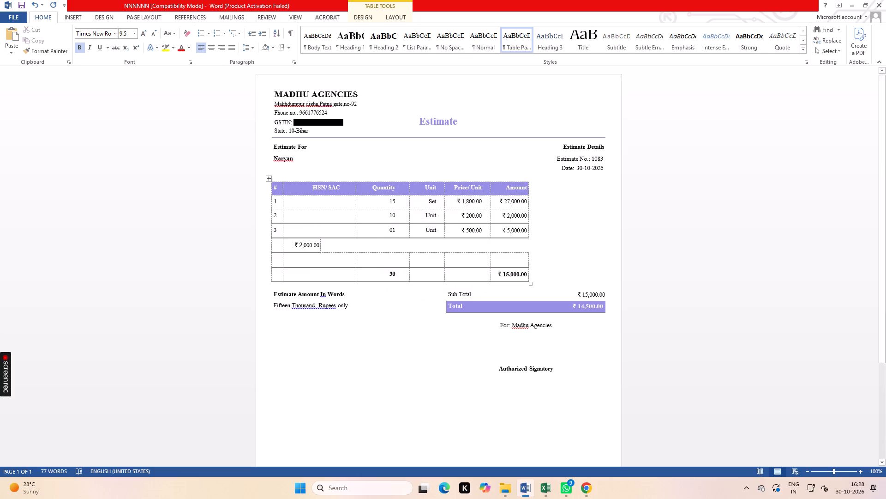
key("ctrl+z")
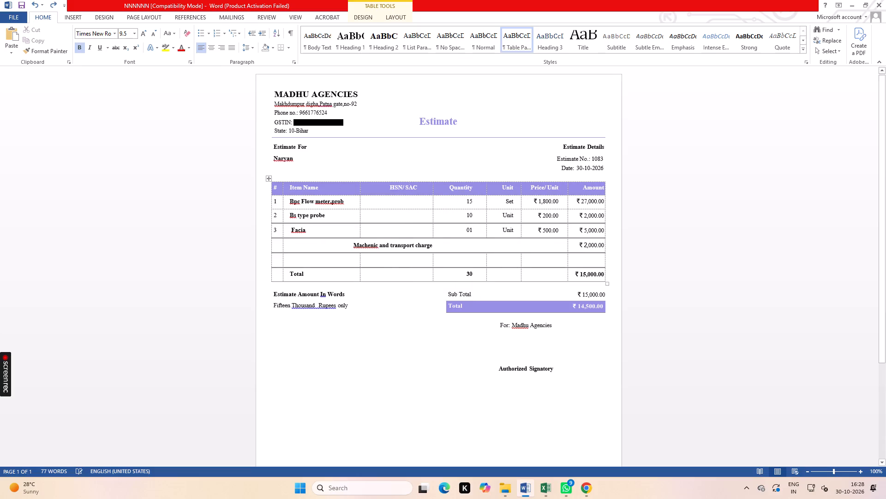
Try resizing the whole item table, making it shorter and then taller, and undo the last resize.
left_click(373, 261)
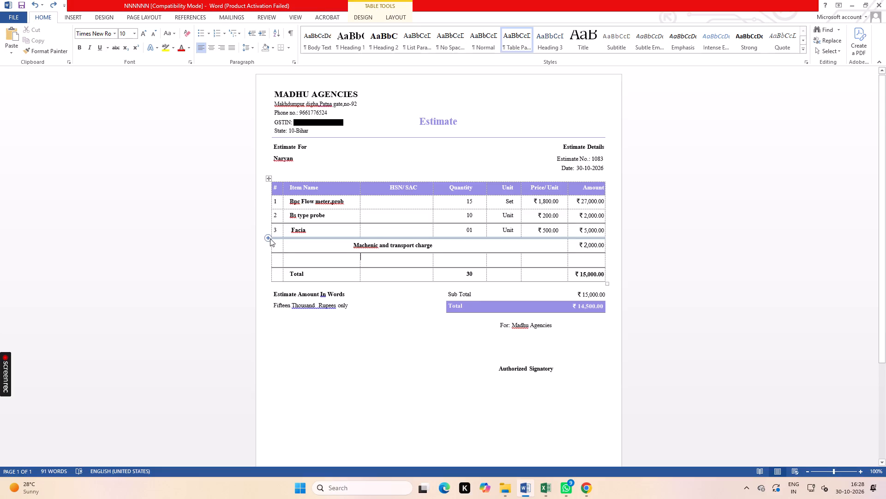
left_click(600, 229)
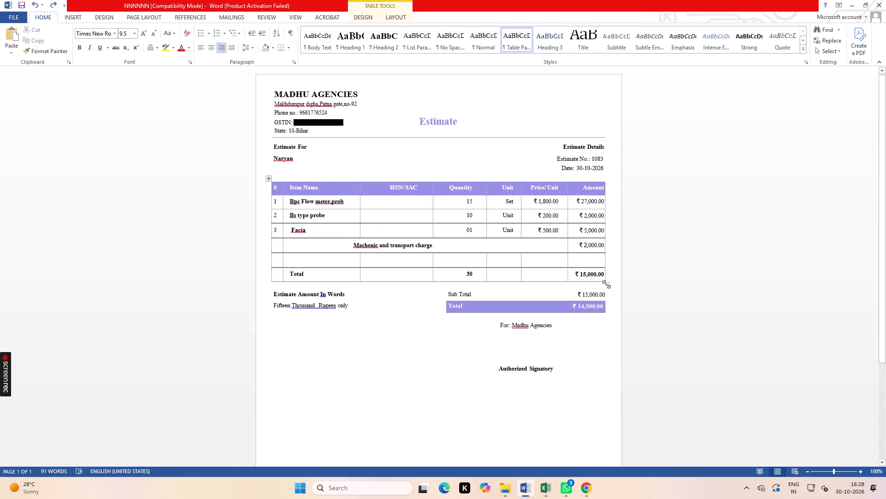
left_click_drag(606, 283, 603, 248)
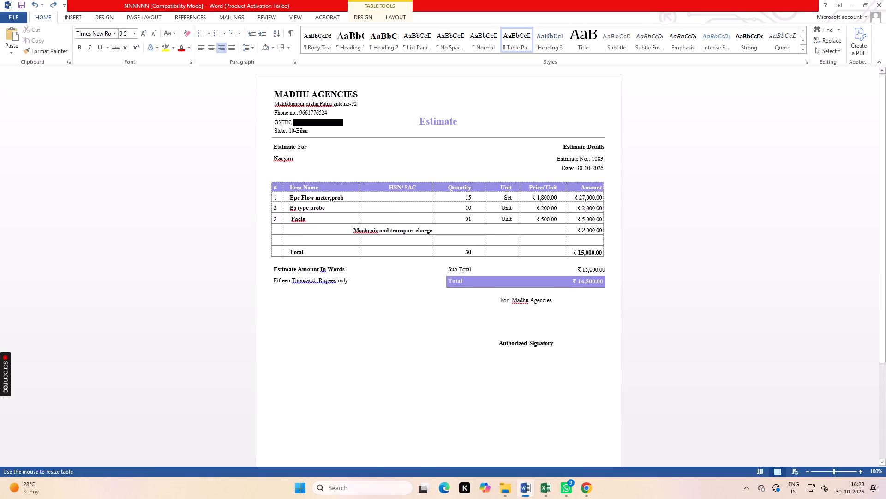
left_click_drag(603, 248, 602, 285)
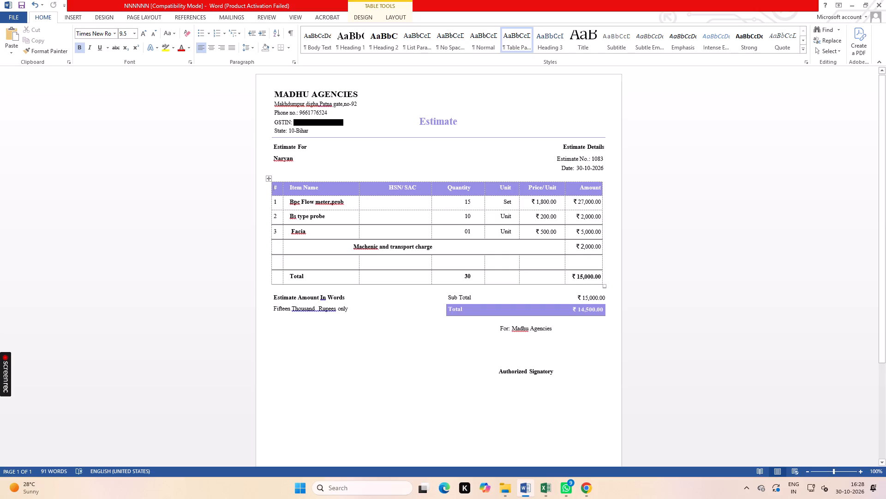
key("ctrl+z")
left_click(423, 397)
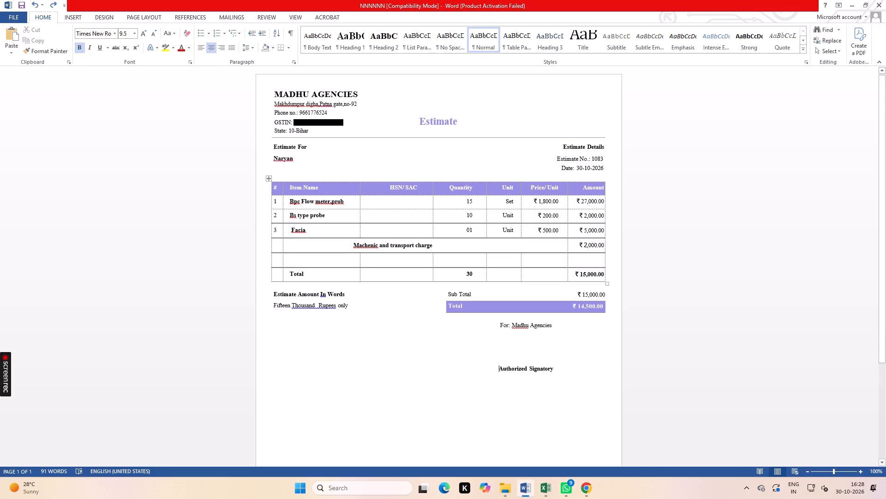
Clear the contents of all cells in the third item row, Facia.
left_click_drag(274, 230, 582, 226)
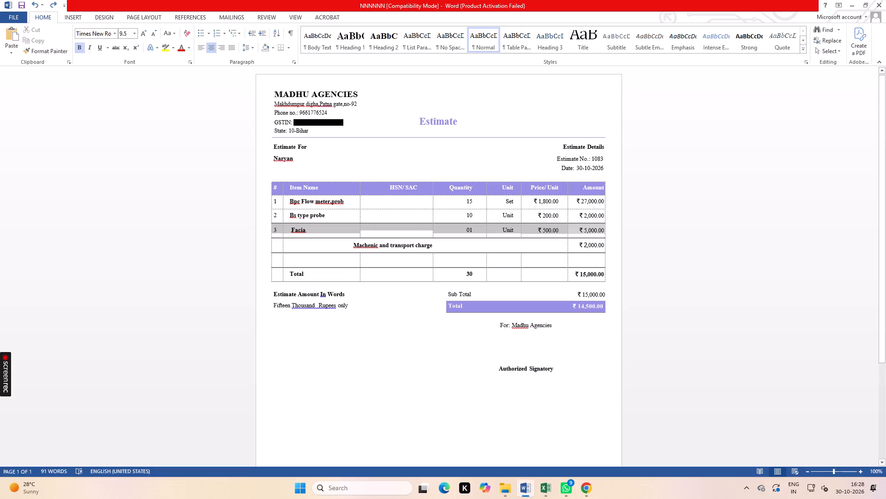
left_click_drag(582, 226, 584, 226)
key("Delete")
left_click(684, 241)
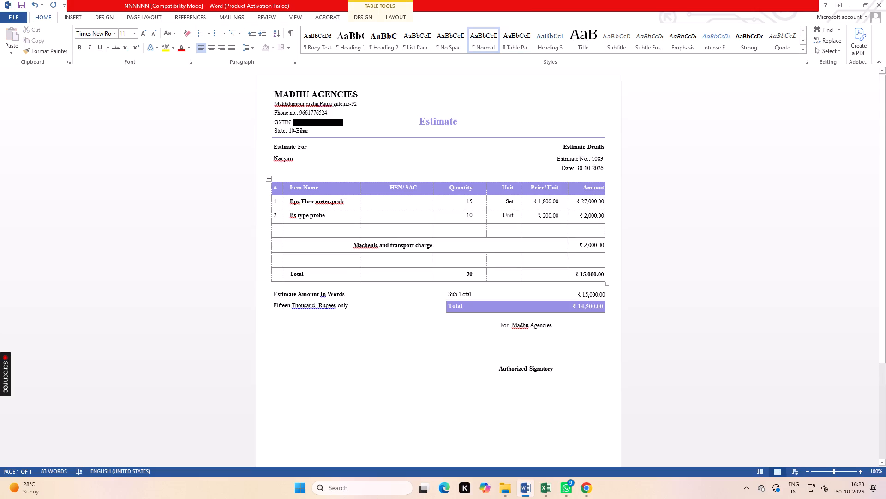
Replace the item name Bs type probe in the second row with Facia.
triple_click(329, 217)
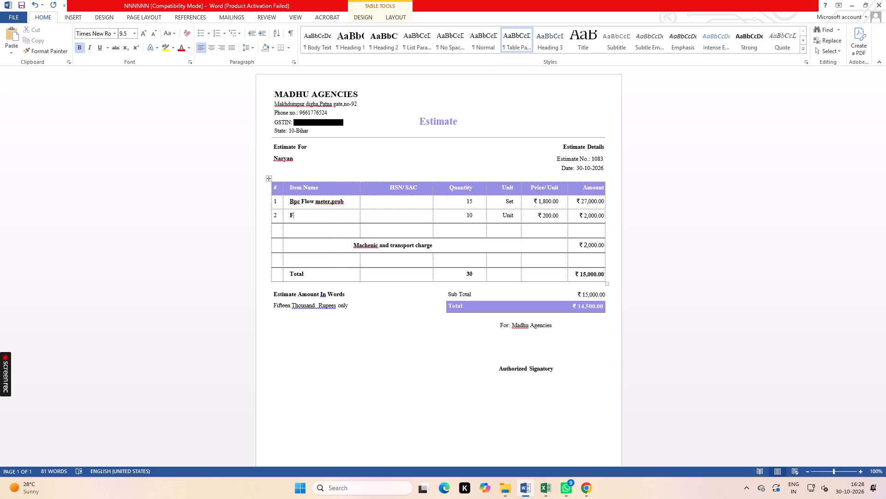
type("acia")
Set the quantity of the Facia item in the second row to 01.
left_click(479, 212)
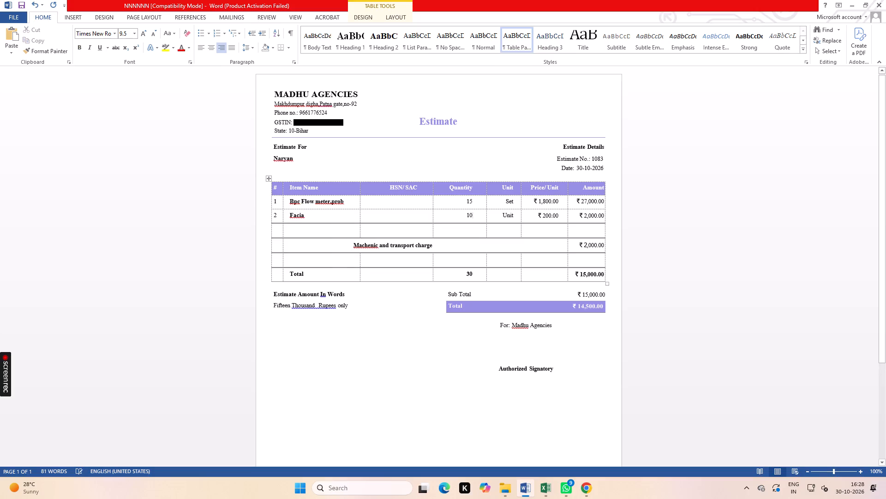
key("BackSpace")
key("BackSpace")
type("01")
Set the price per unit of the Facia item in the second row to ₹ 550.00.
left_click(549, 217)
key("BackSpace")
key("BackSpace")
type("55")
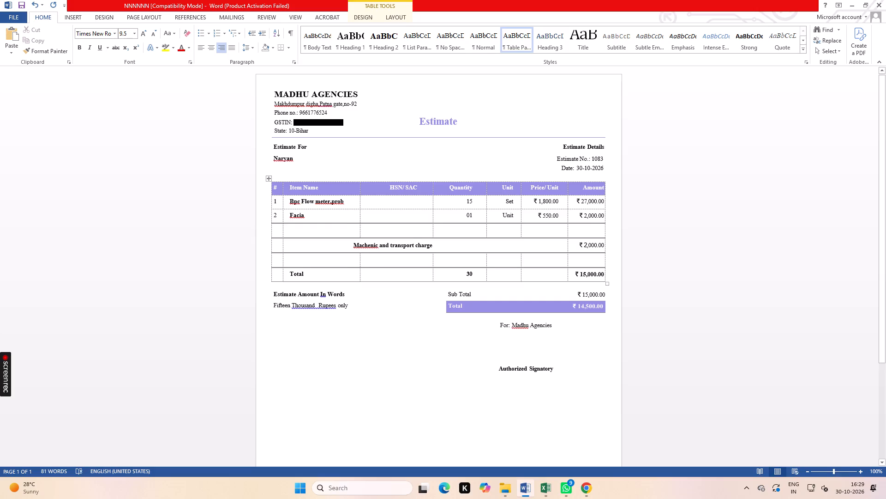
Set the amount of the Facia item in the second row to ₹ 550.00.
left_click(589, 216)
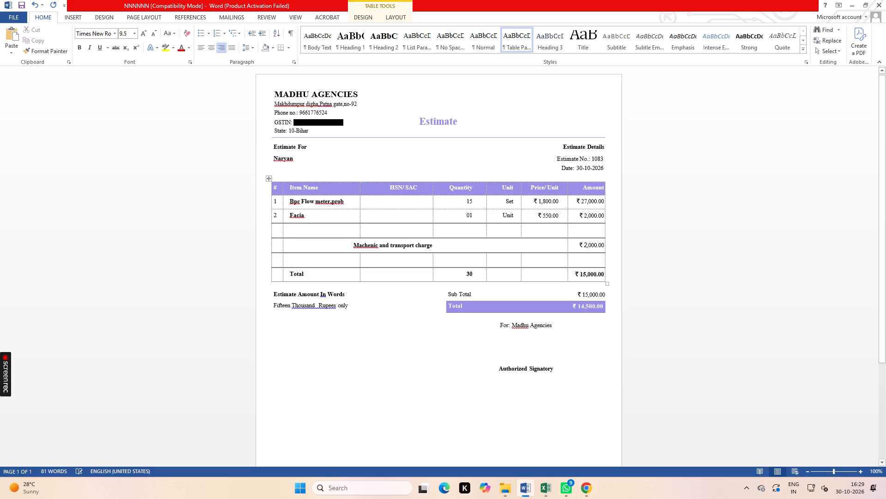
left_click(595, 214)
key("BackSpace")
key("BackSpace")
key("BackSpace")
key("BackSpace")
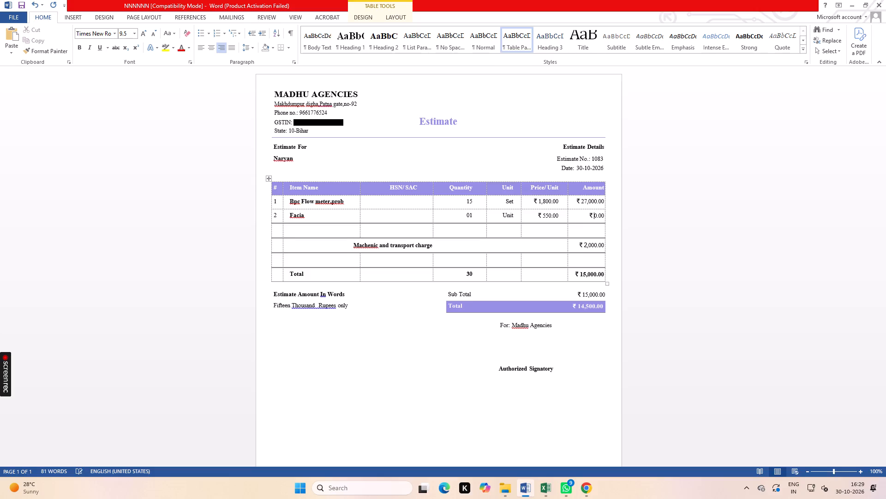
type("55")
left_click(699, 353)
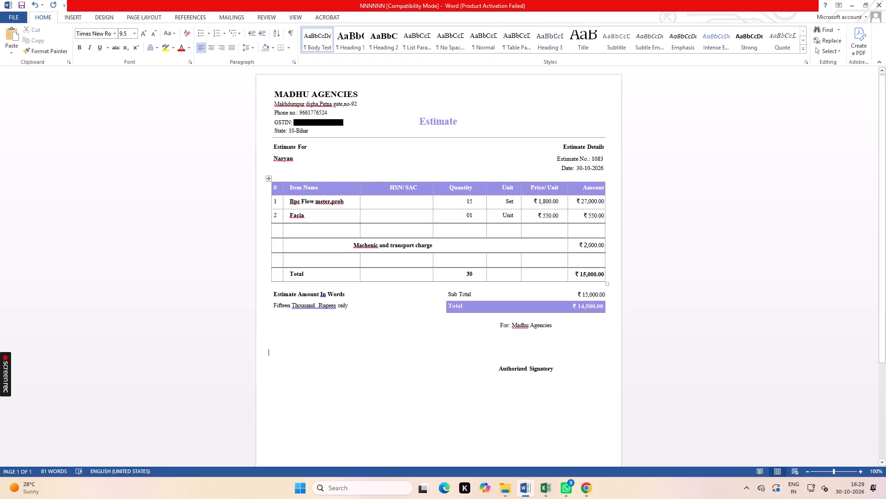
Set the amount in the table's Total row to ₹ 27,550.00.
left_click(586, 276)
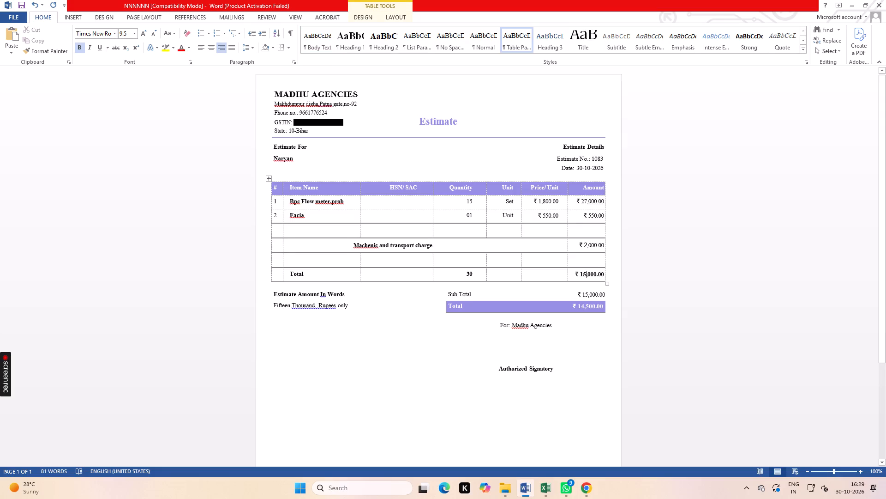
key("Right")
key("Right")
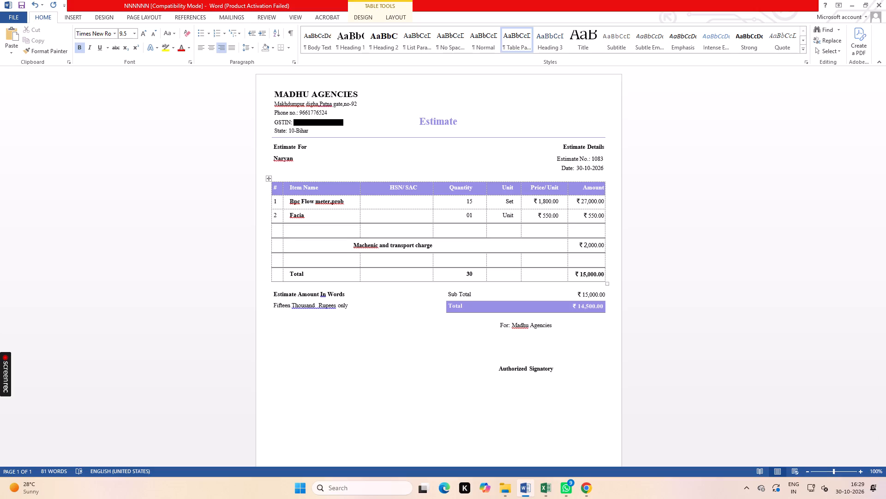
key("Right")
key("BackSpace")
key("BackSpace")
key("BackSpace")
key("BackSpace")
key("BackSpace")
type("27")
type(",55")
left_click(670, 307)
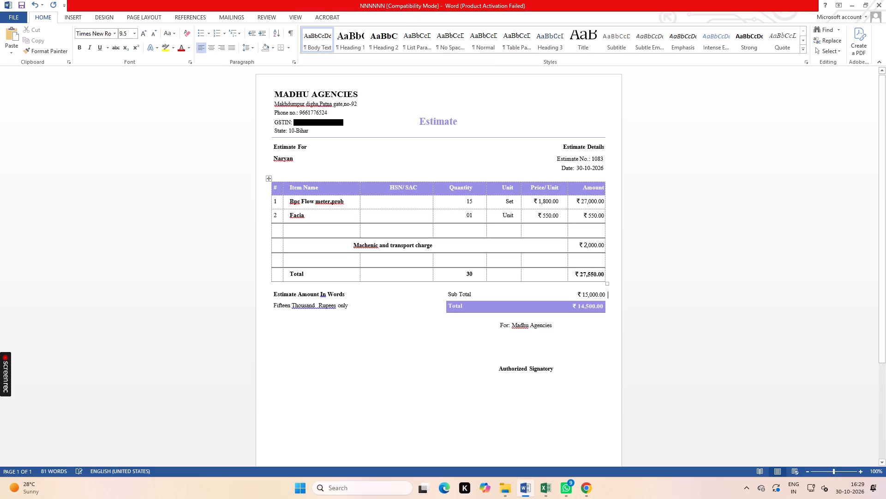
Replace the Sub Total amount below the table with ₹ 27,5500.00.
left_click(594, 294)
key("BackSpace")
key("BackSpace")
key("BackSpace")
key("BackSpace")
key("BackSpace")
type("27")
key("comma")
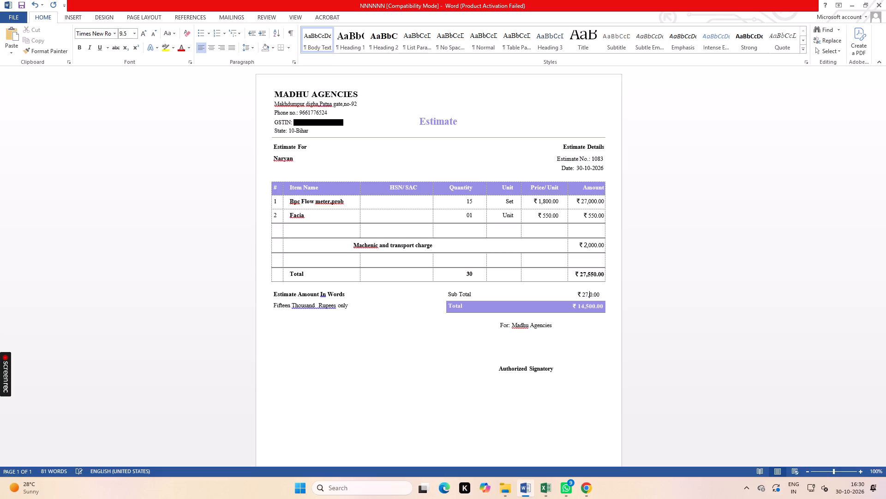
type("550")
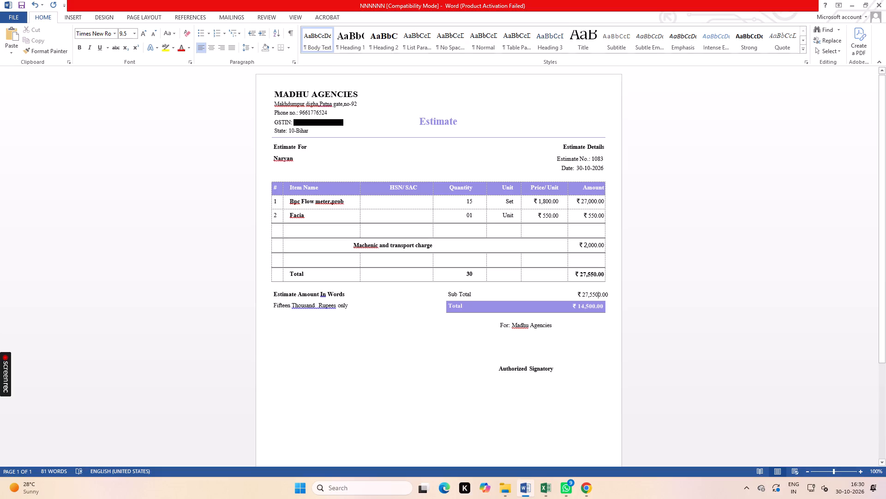
Change the amount in the table's Total row to ₹ 29,550.00.
left_click(587, 274)
key("BackSpace")
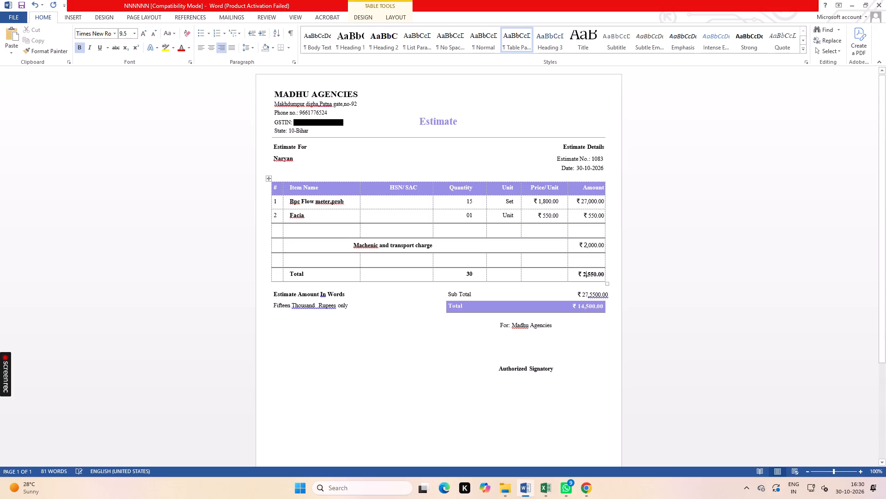
key("9")
Change the thousands of the Sub Total to 29 so it reads ₹ 29,5500.00.
left_click(588, 292)
key("BackSpace")
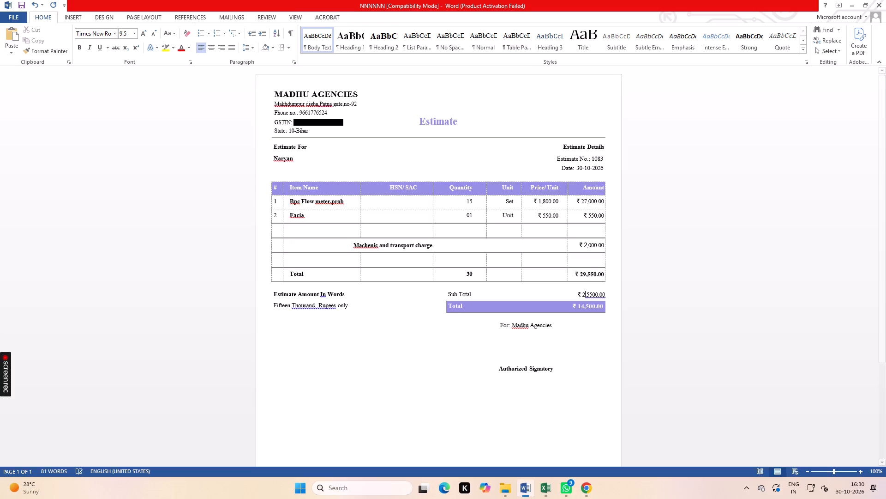
key("9")
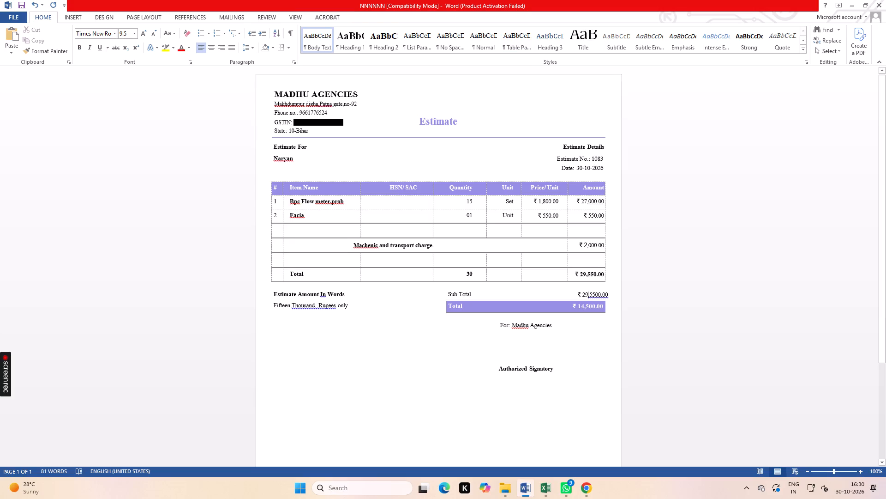
Set the amount in the shaded Total bar below the Sub Total to ₹ 29,550.00.
left_click(593, 304)
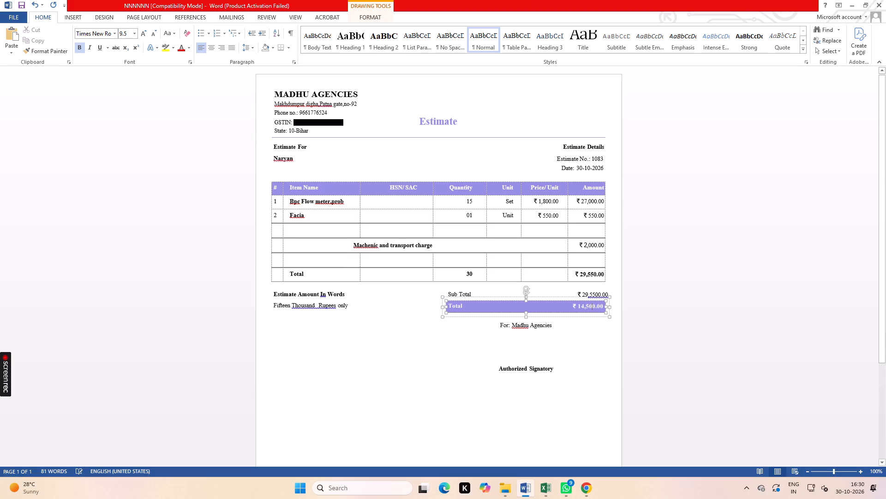
key("BackSpace")
key("BackSpace")
key("BackSpace")
key("BackSpace")
key("BackSpace")
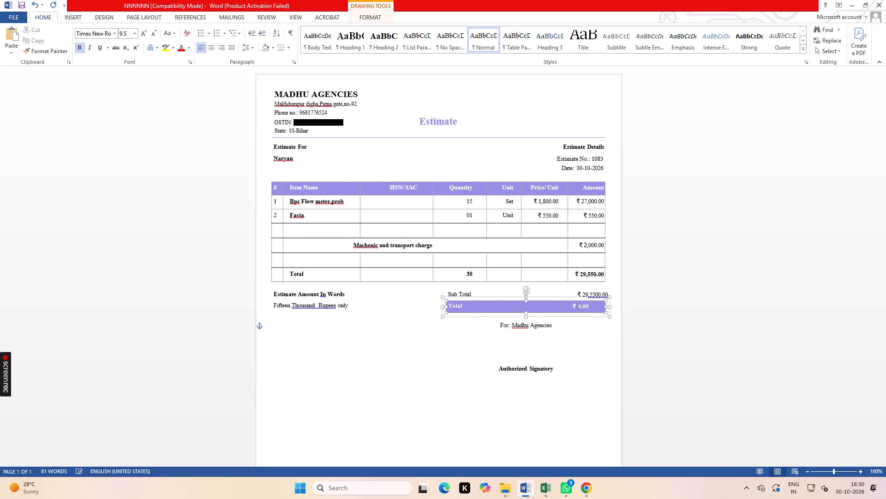
type("2955")
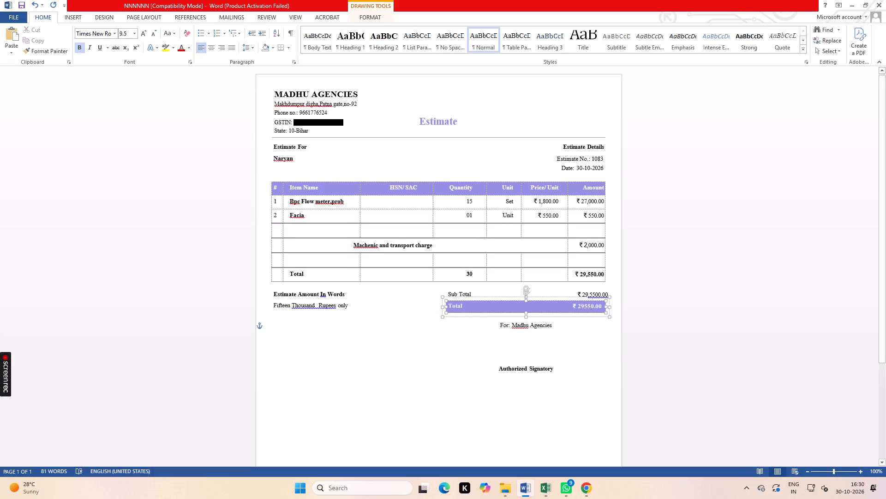
left_click(586, 306)
key("comma")
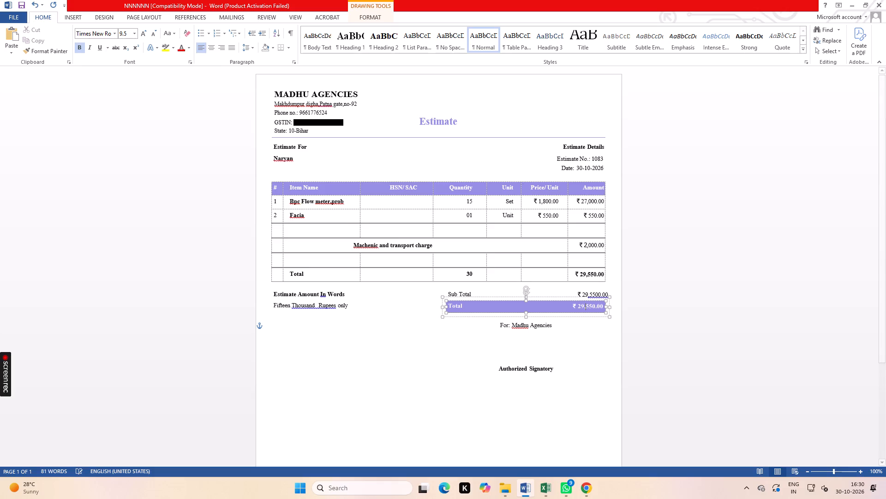
left_click(590, 378)
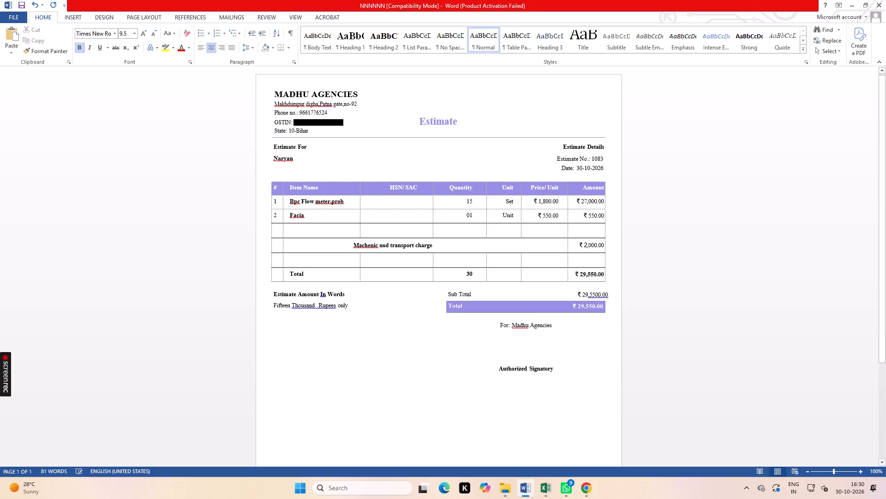
Remove the words "and transport" from the charge row's label so it reads Machenic charge.
left_click(433, 244)
left_click(414, 247)
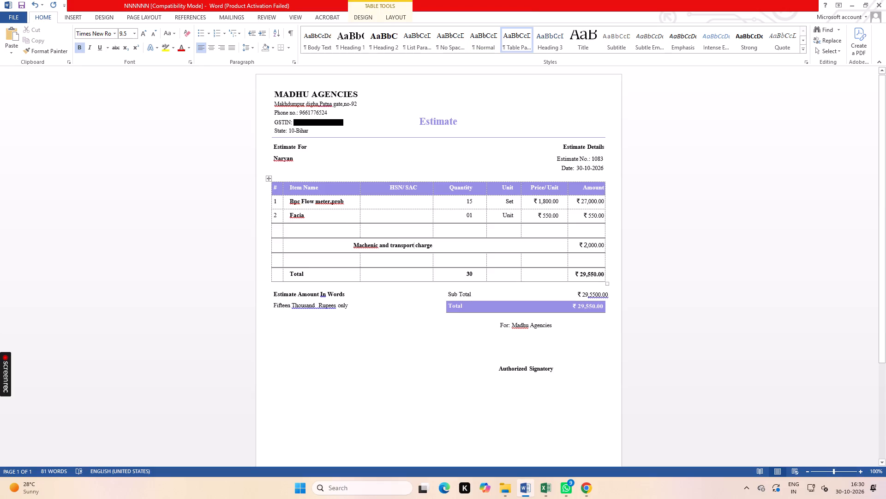
key("BackSpace")
key("BackSpace")
key("BackSpace")
key("BackSpace")
key("BackSpace")
key("BackSpace")
key("BackSpace")
key("BackSpace")
key("BackSpace")
key("BackSpace")
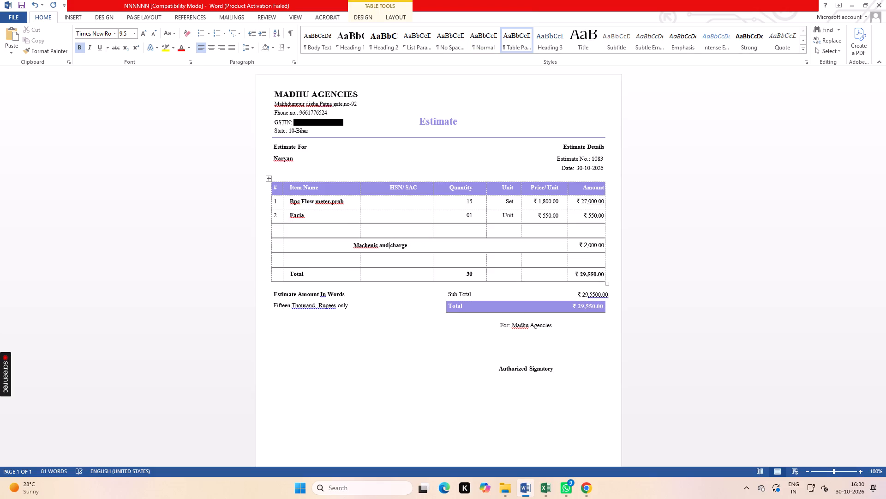
key("BackSpace")
key("BackSpace")
key("BackSpace")
key("BackSpace")
left_click(389, 351)
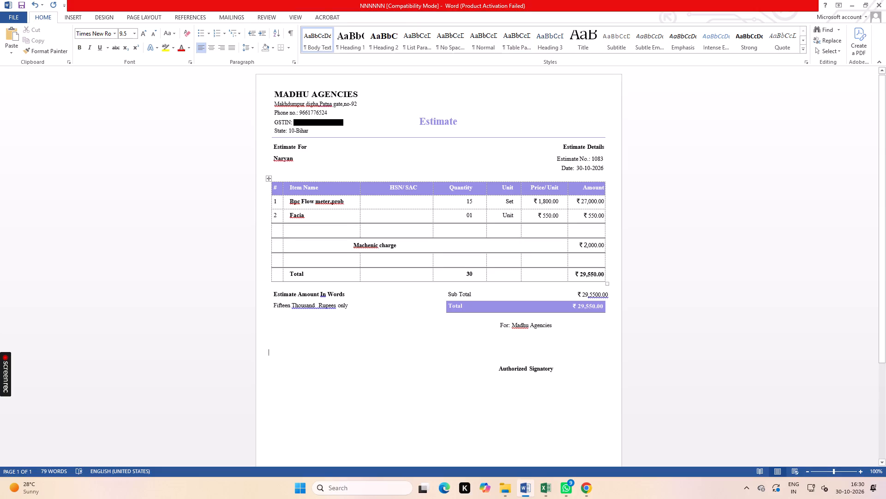
Set the total quantity in the table's Total row to 16.
left_click(479, 272)
key("BackSpace")
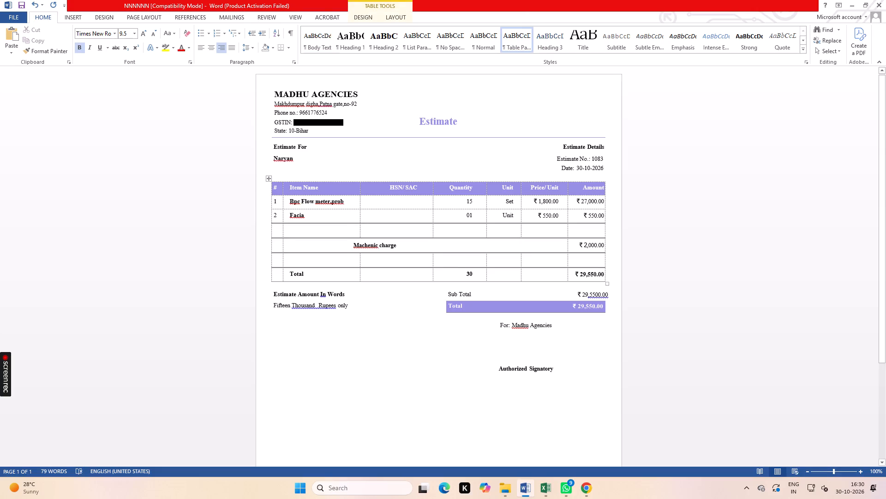
key("BackSpace")
type("16")
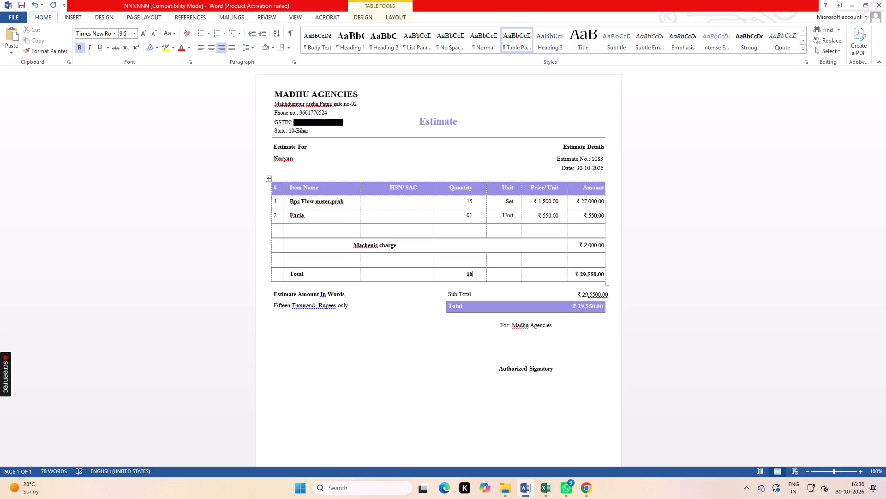
left_click(462, 352)
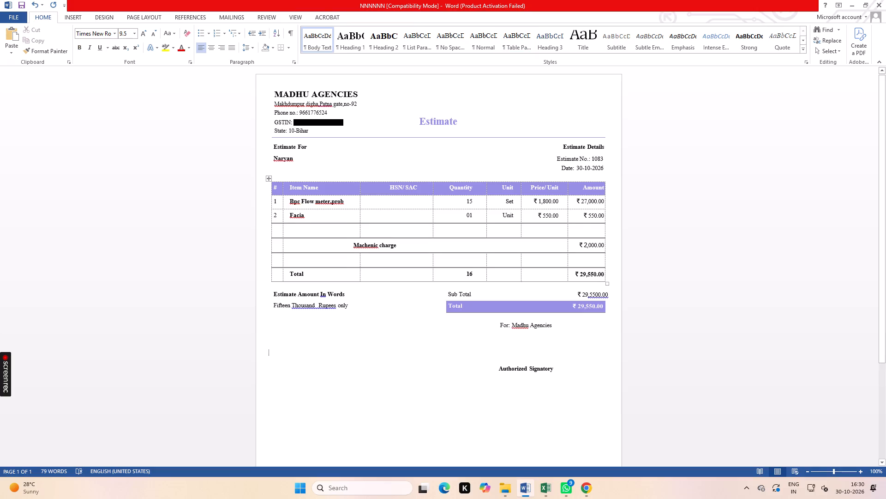
Replace "Fifteen Thousand" in the estimate amount in words with "Twenty Nine Thousand Five Hundred Fifty", keeping "Rupees only".
left_click(313, 303)
key("BackSpace")
key("BackSpace")
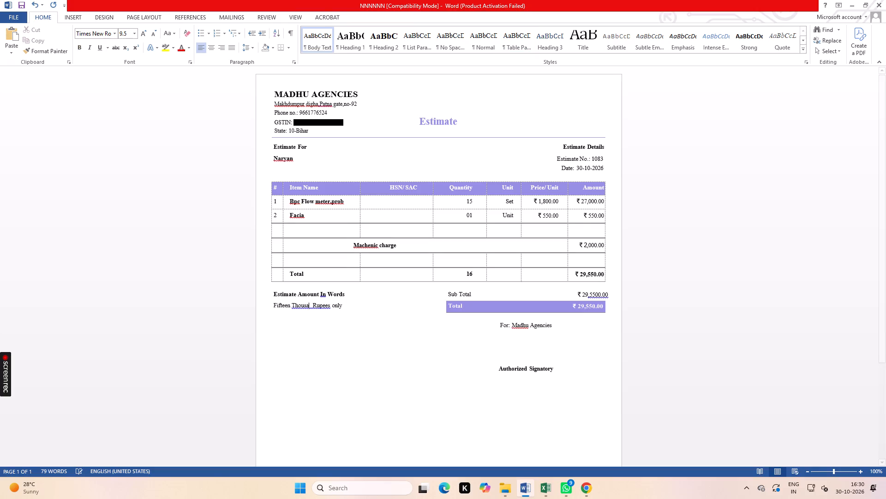
key("BackSpace")
key("BackSpace")
key("BackSpace")
key("BackSpace")
key("BackSpace")
key("BackSpace")
key("BackSpace")
key("BackSpace")
key("BackSpace")
key("BackSpace")
key("BackSpace")
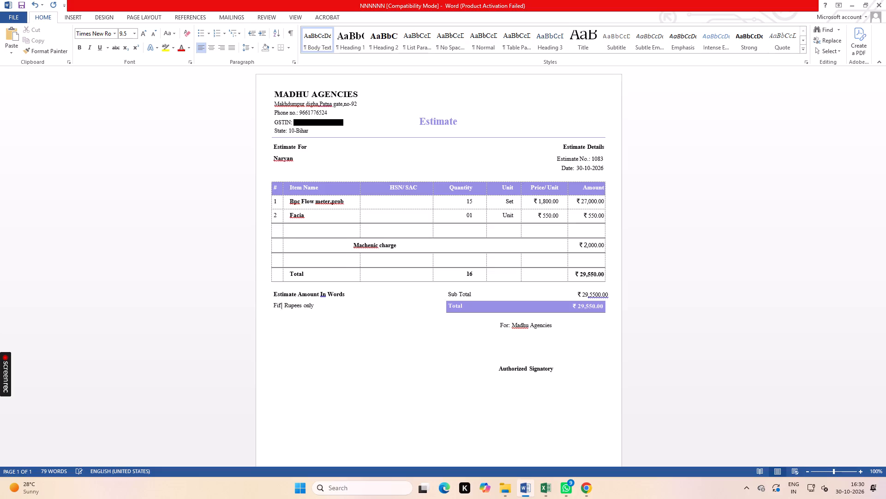
key("BackSpace")
key("BackSpace")
key("BackSpace")
key("e")
key("BackSpace")
key("t")
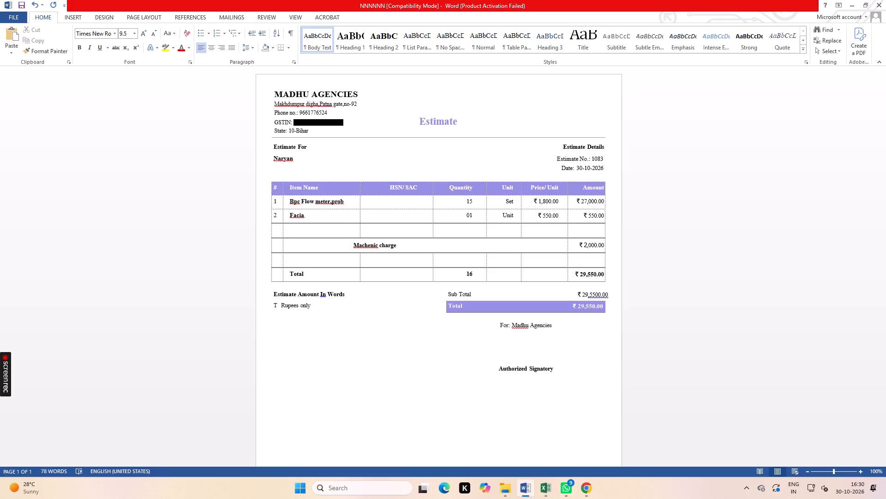
type("we")
type("nty")
key("space")
type("n")
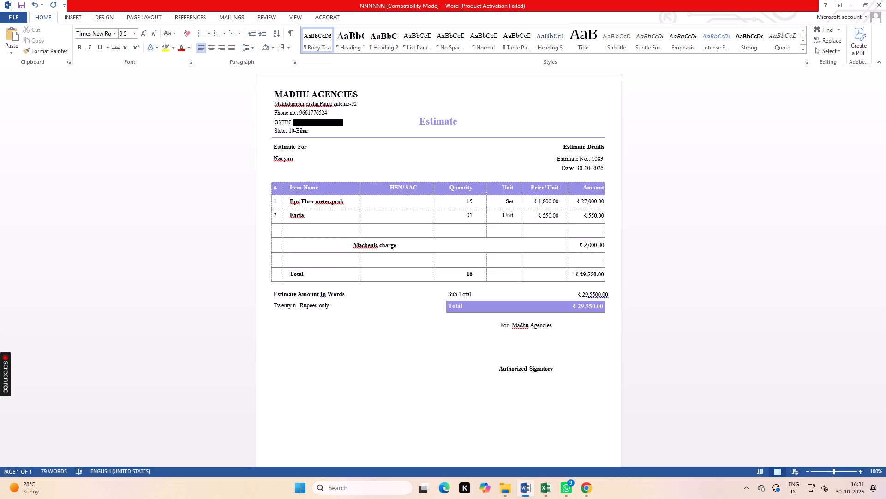
key("BackSpace")
key("space")
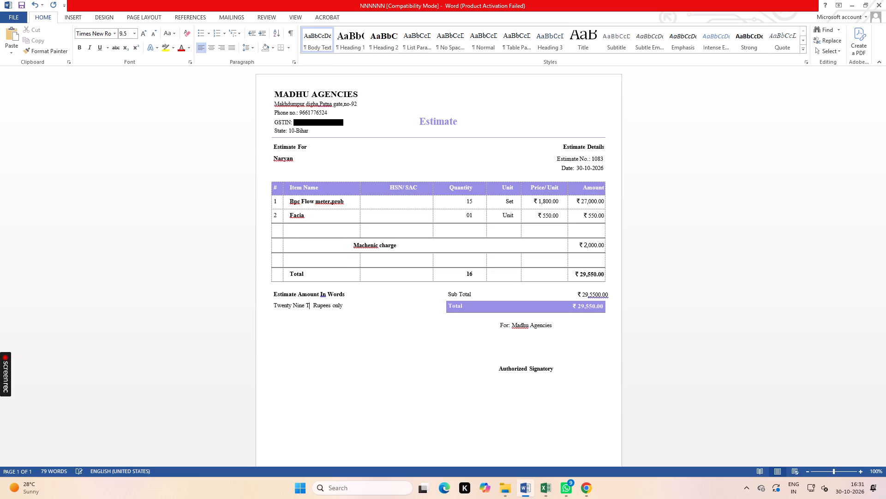
type("sand")
key("space")
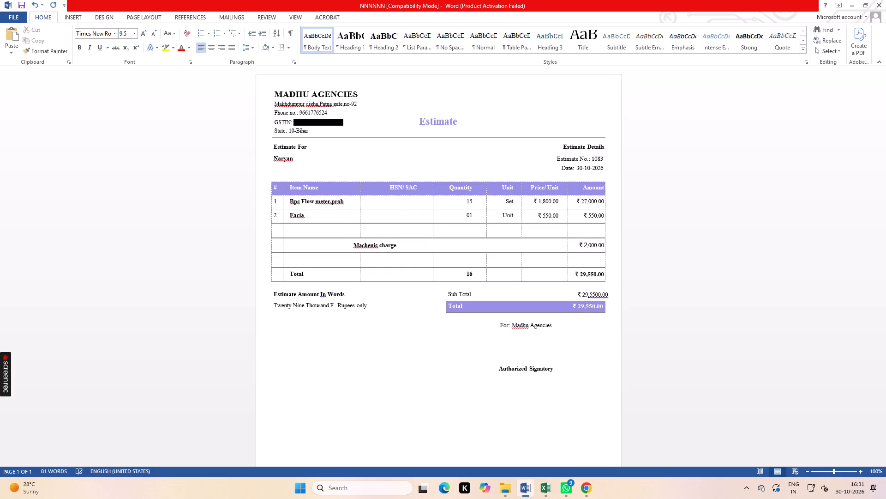
type("iv")
key("e")
key("space")
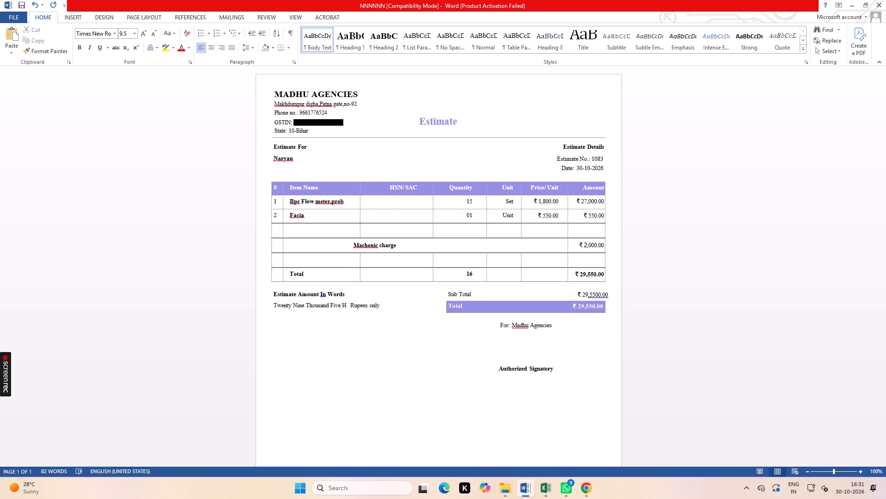
type("undred")
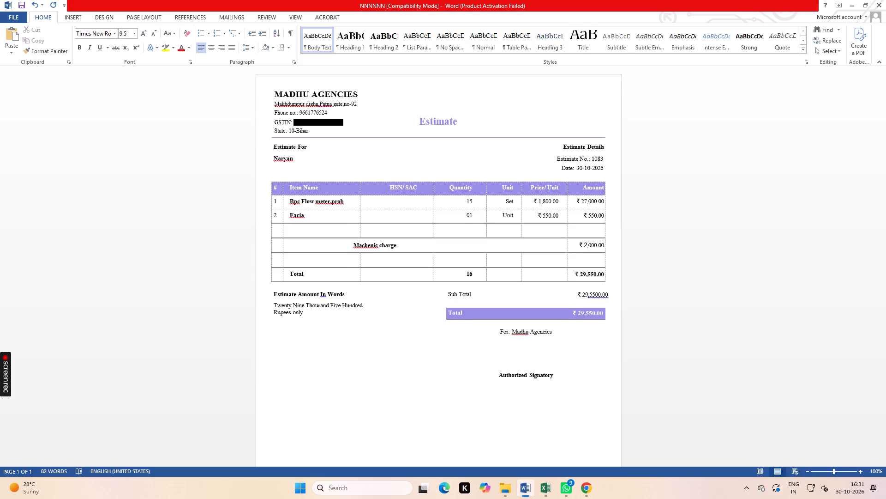
key("space")
key("f")
key("i")
key("f")
type("ty")
left_click(365, 386)
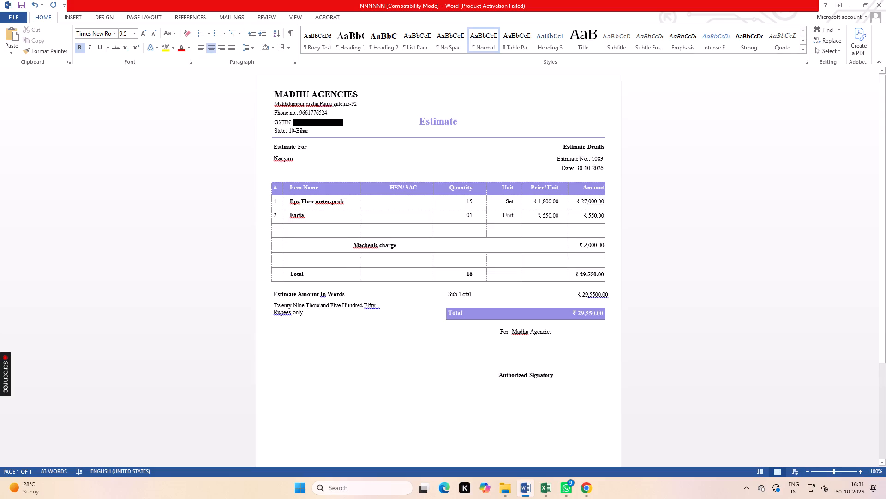
Remove the extra zero from the Sub Total amount so it reads ₹ 29,550.00.
left_click(598, 295)
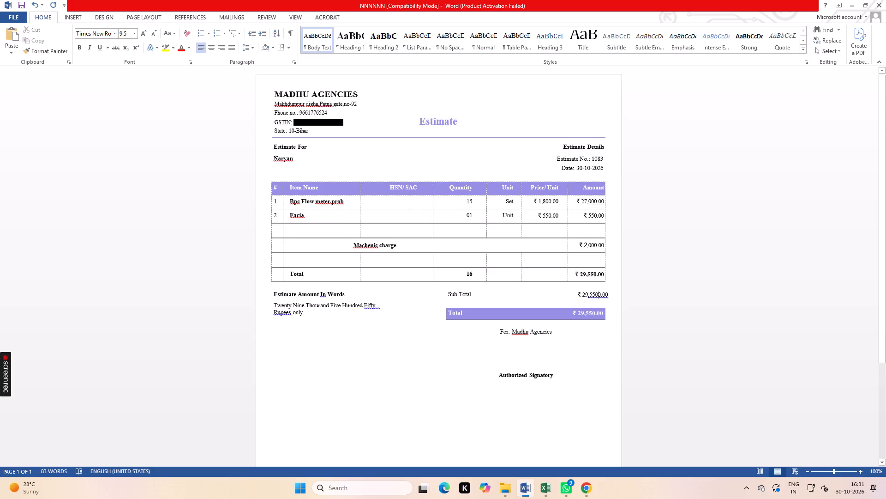
key("BackSpace")
left_click(599, 363)
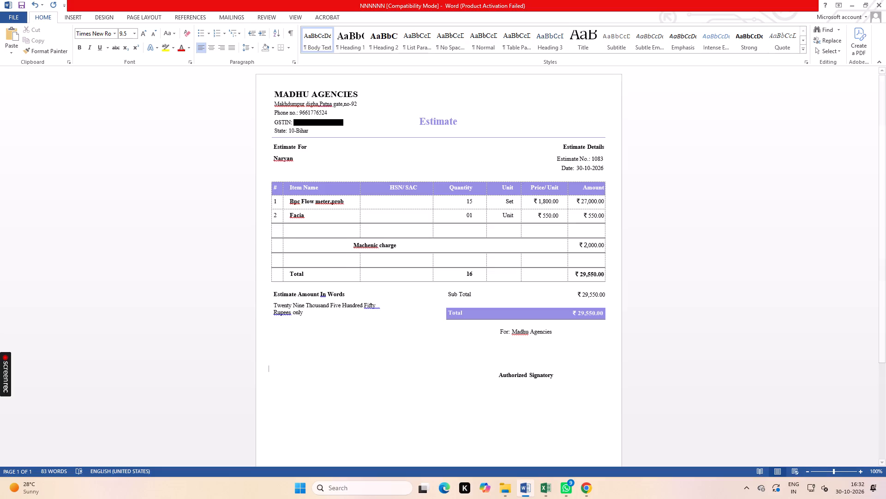
Save the estimate document and close it.
triple_click(20, 5)
triple_click(20, 5)
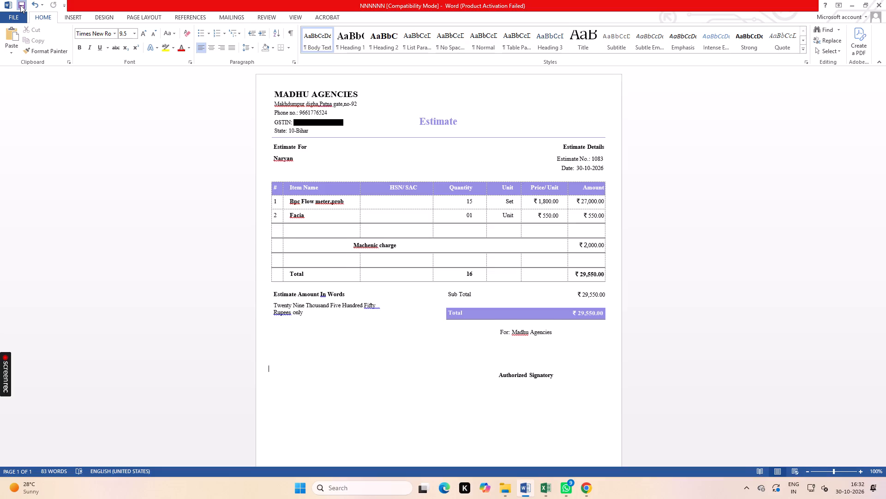
left_click(20, 5)
left_click(885, 0)
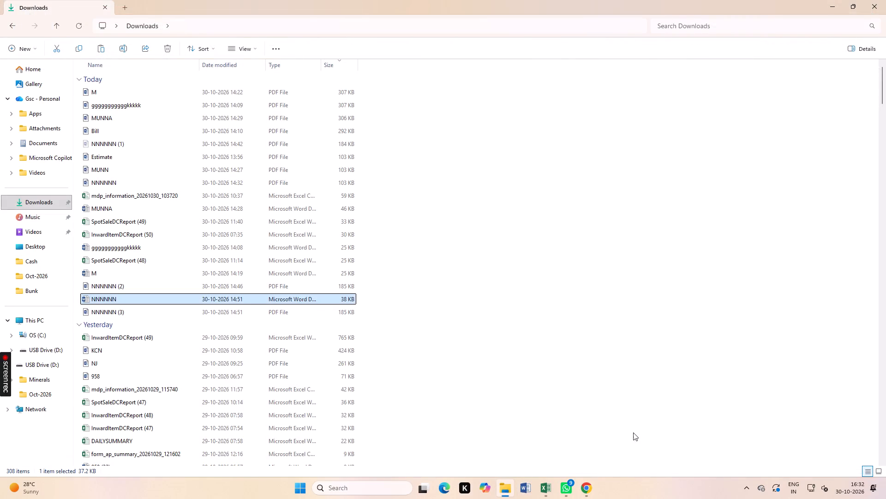
Switch to Chrome, search Google for word to pdf, and open the iLovePDF Word to PDF converter.
left_click(581, 493)
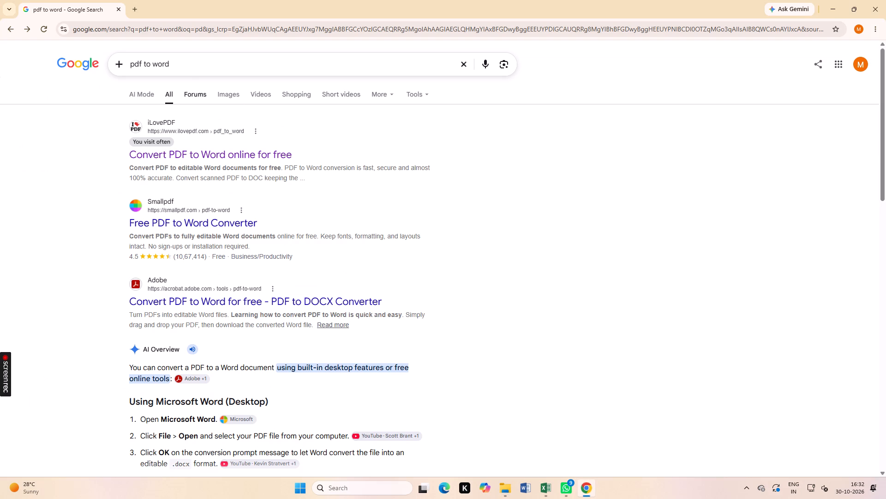
left_click(467, 66)
left_click(164, 129)
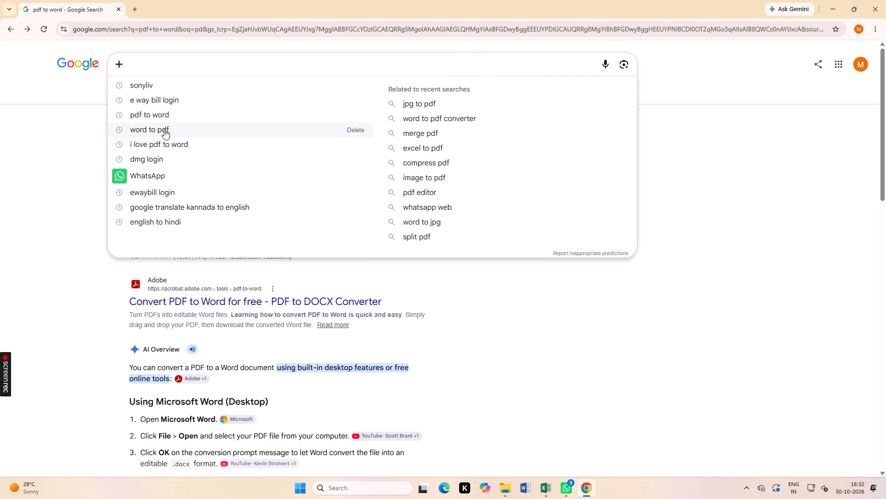
left_click(193, 154)
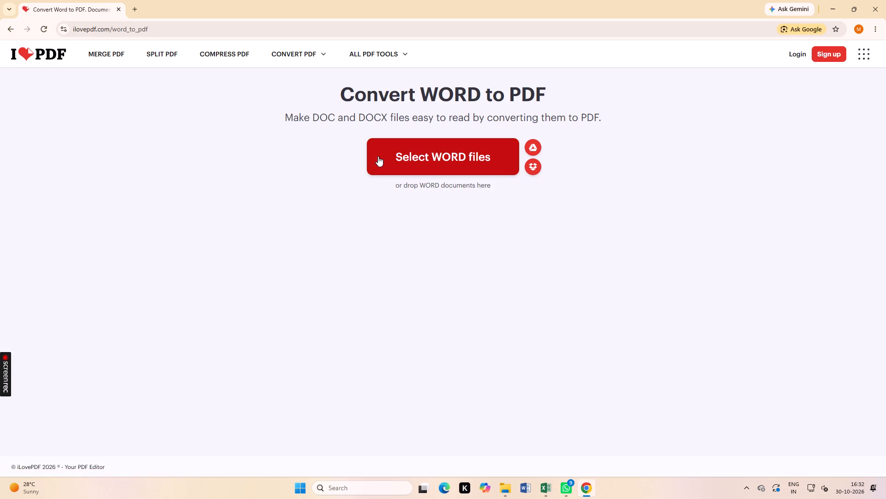
Load the NNNNNN Word document from Downloads into the converter and convert it to PDF.
left_click(378, 156)
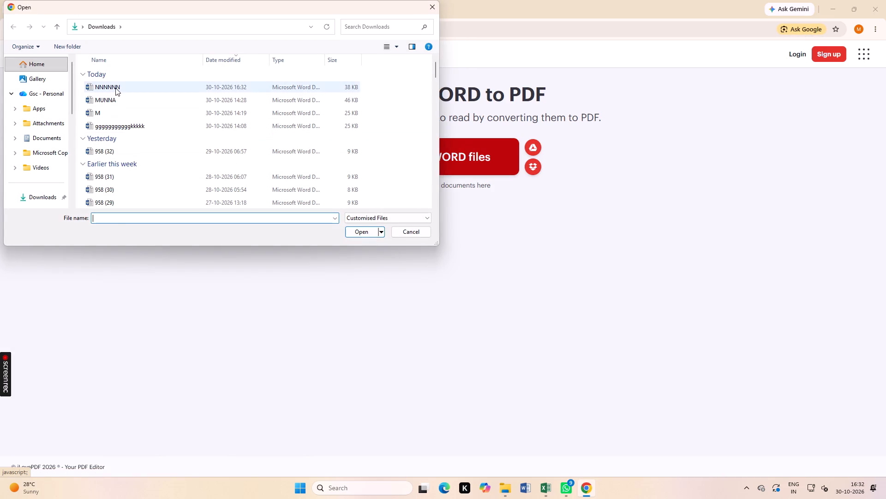
left_click(115, 88)
left_click(364, 230)
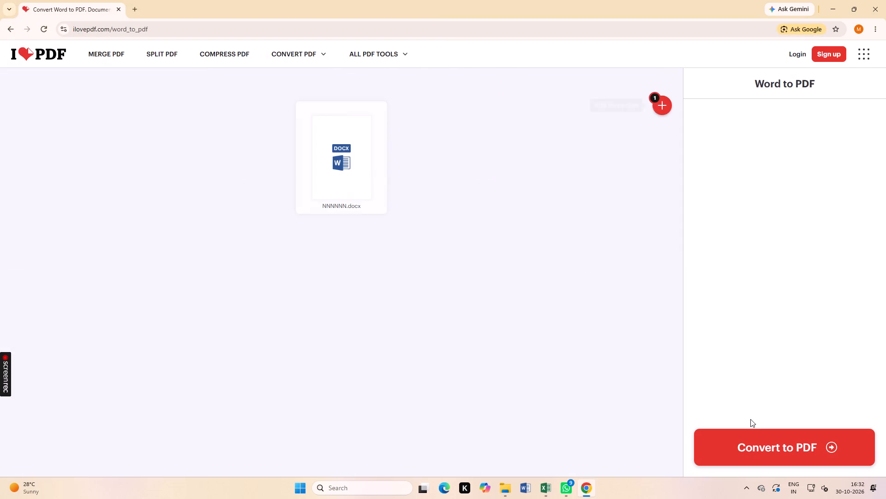
left_click(762, 446)
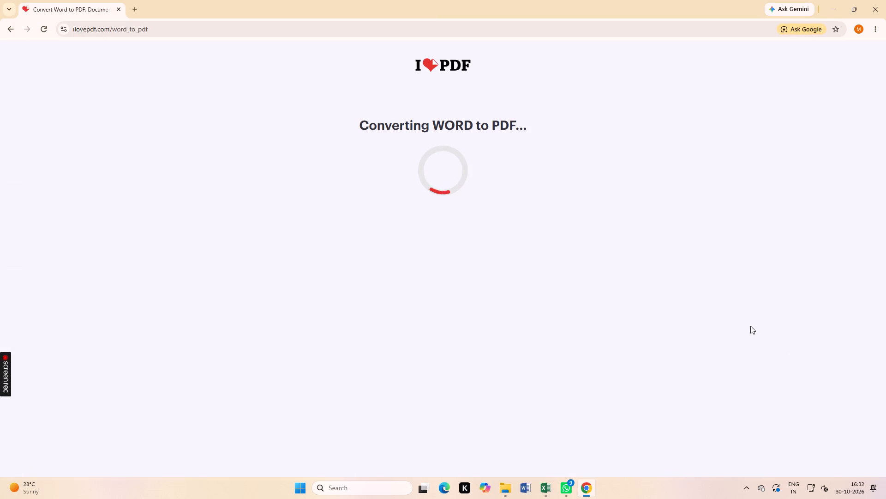